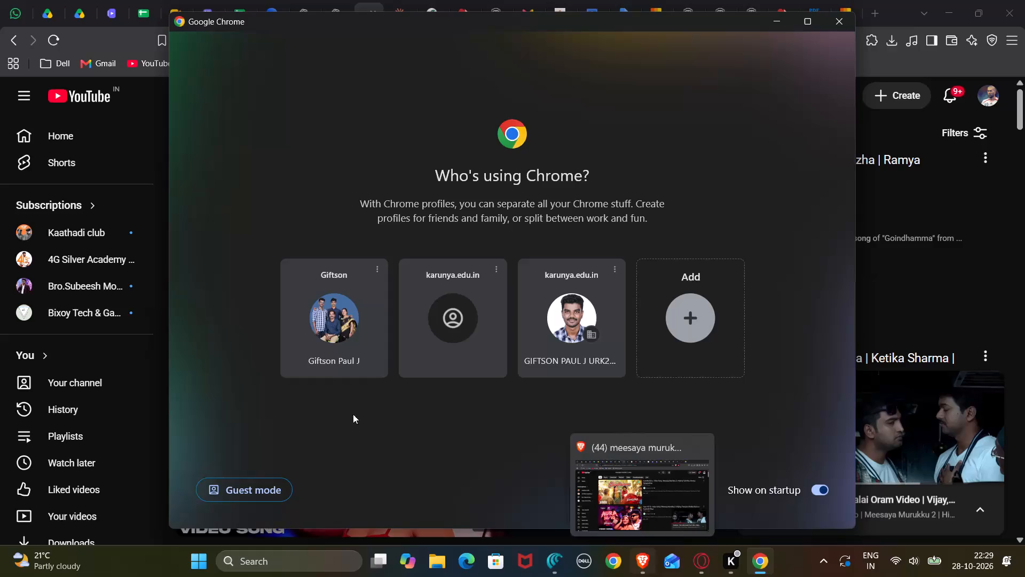
Open the personal browser profile and load YouTube in a maximized window.
{"action": "left_click", "coordinate": [312, 337]}
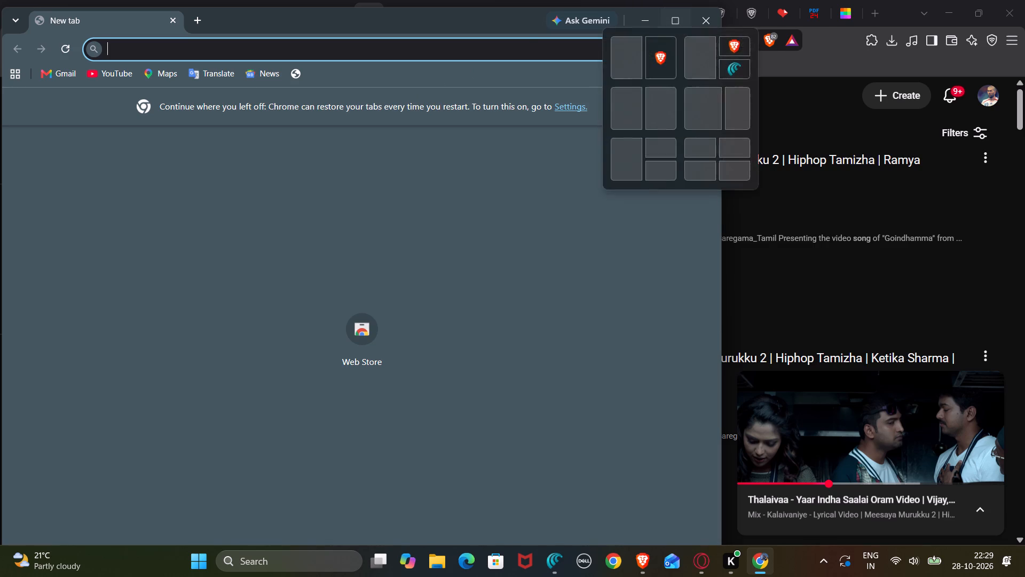
{"action": "left_click", "coordinate": [97, 75]}
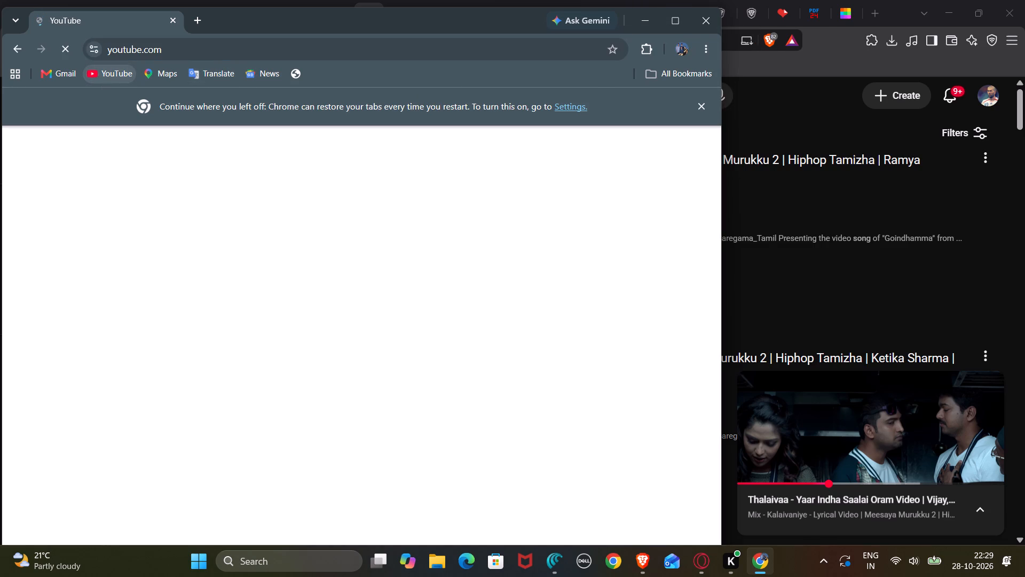
{"action": "left_click", "coordinate": [669, 24]}
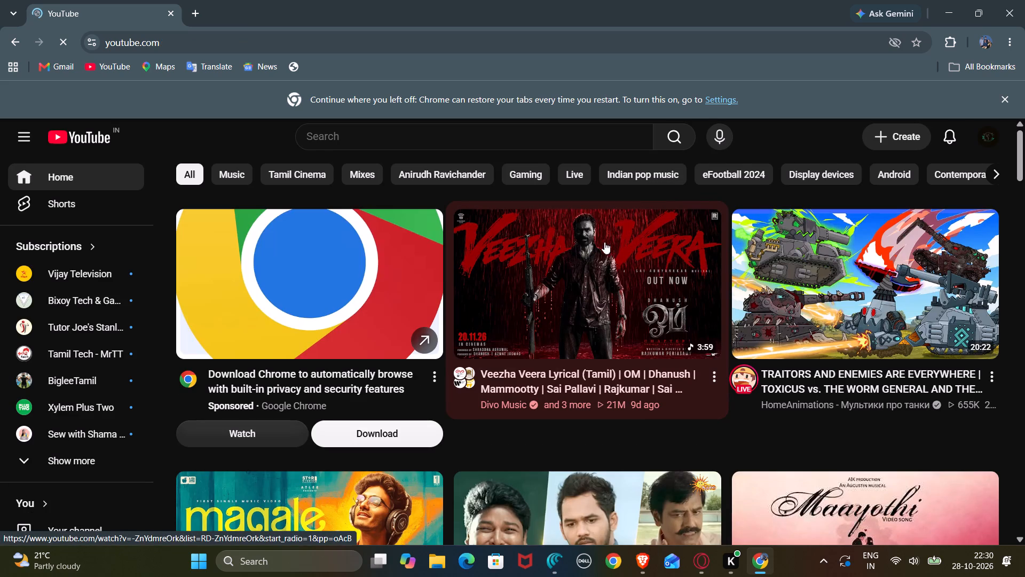
View the YouTube account menu to check which channel is signed in.
{"action": "left_click", "coordinate": [992, 135]}
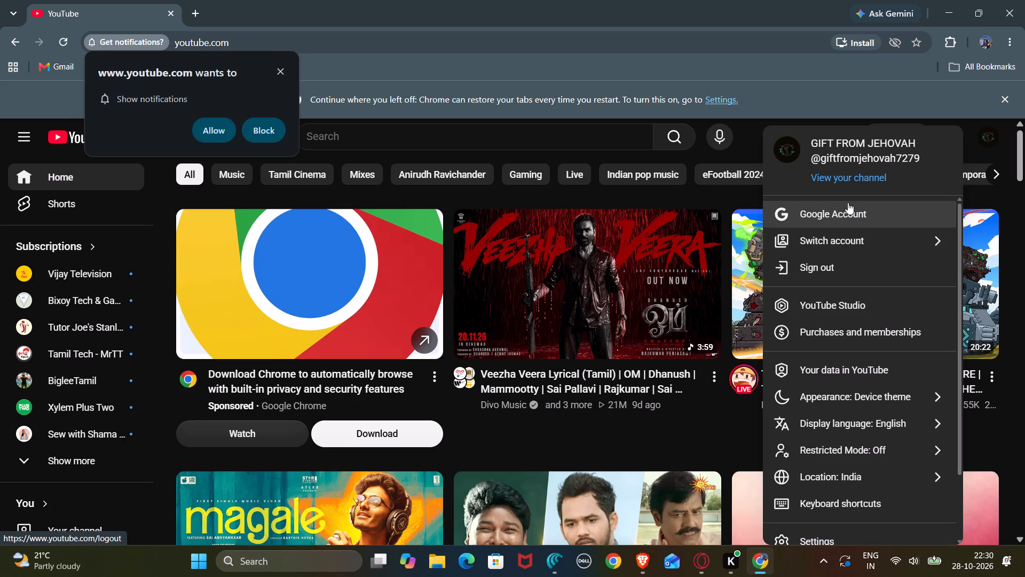
{"action": "left_click", "coordinate": [947, 104]}
{"action": "left_click", "coordinate": [903, 88]}
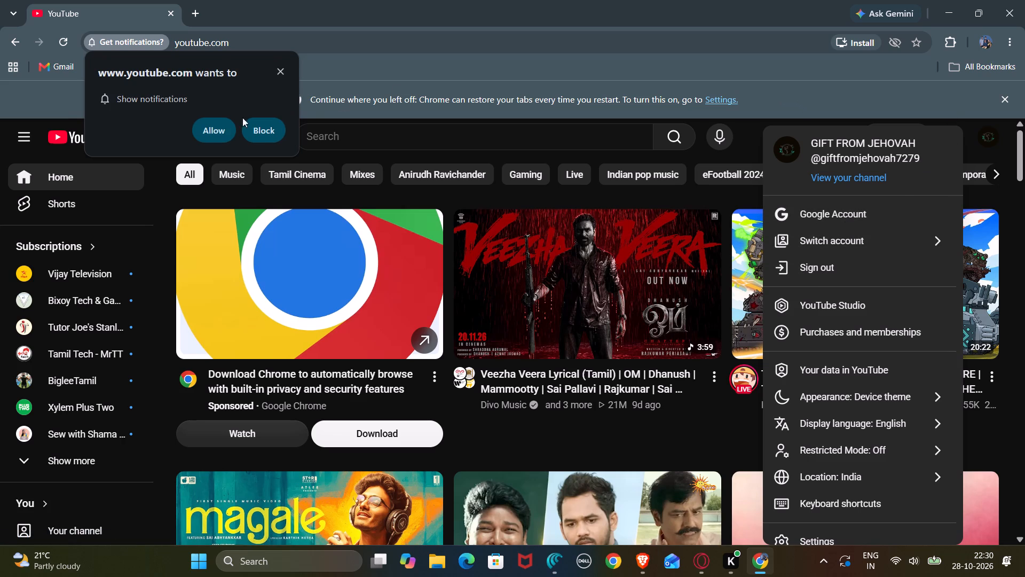
Allow YouTube to show notifications and dismiss the notice about restoring tabs.
{"action": "left_click", "coordinate": [211, 133]}
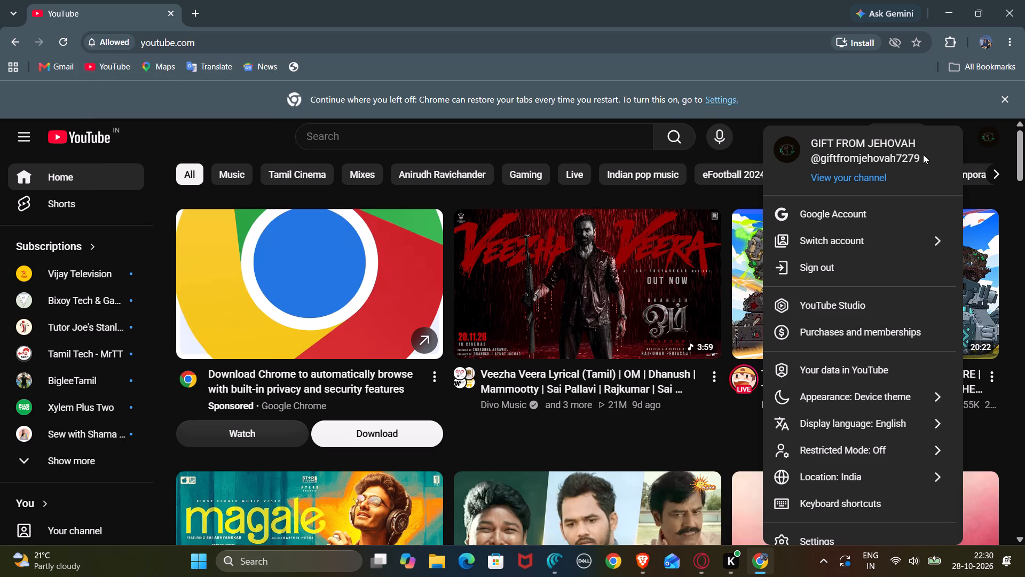
{"action": "left_click", "coordinate": [942, 111]}
{"action": "left_click", "coordinate": [1006, 98]}
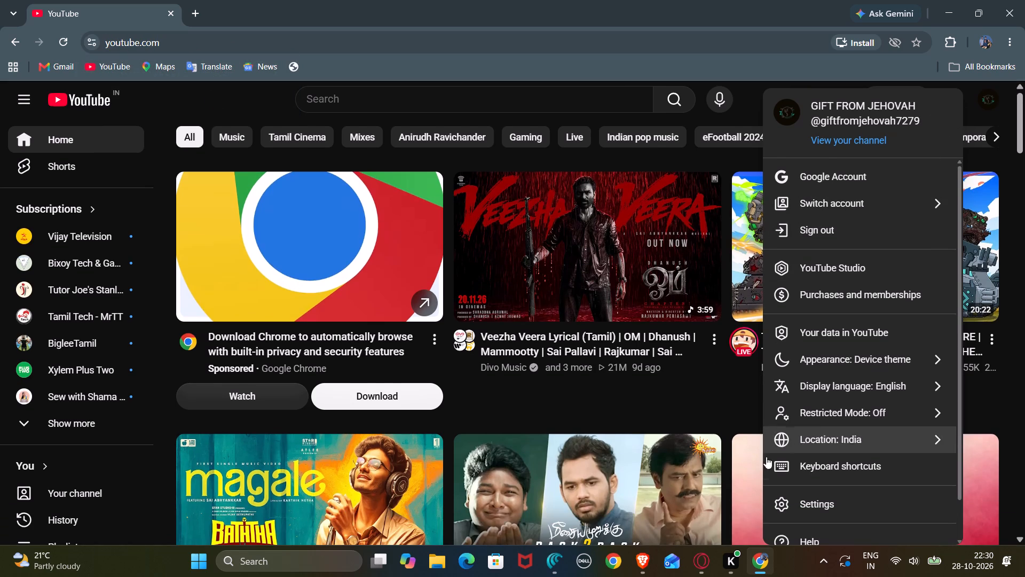
Dismiss the open account menu by reloading the YouTube home page.
{"action": "scroll", "coordinate": [56, 252], "scroll_direction": "down", "scroll_amount": 4}
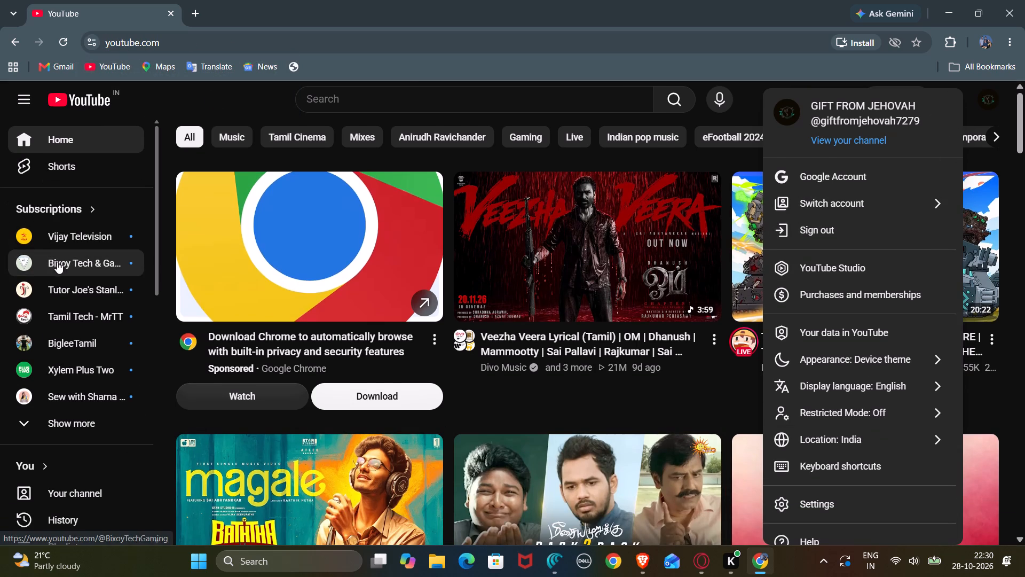
{"action": "scroll", "coordinate": [57, 262], "scroll_direction": "down", "scroll_amount": 1}
{"action": "left_click", "coordinate": [412, 64]}
{"action": "left_click", "coordinate": [858, 123]}
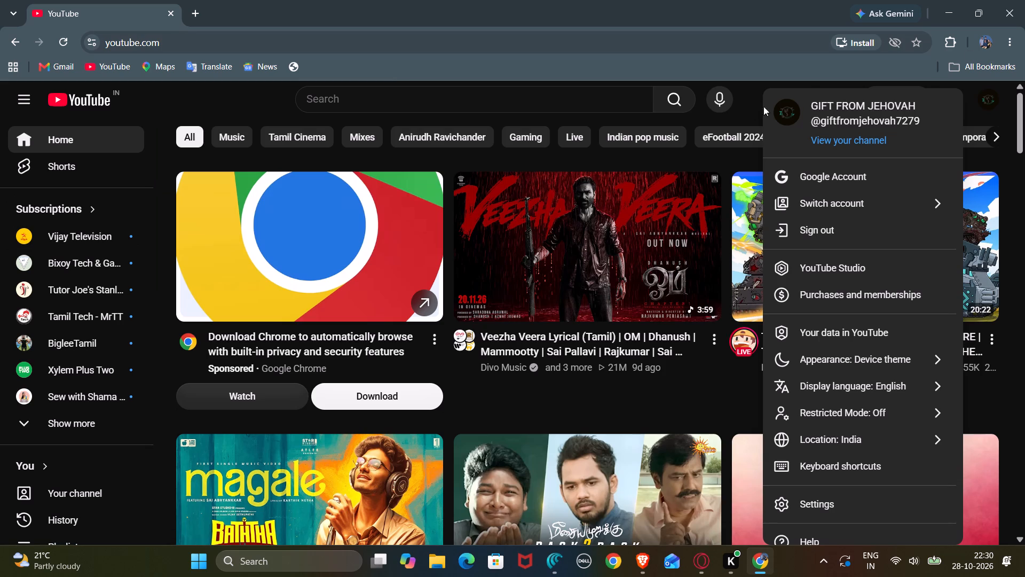
{"action": "left_click_drag", "start_coordinate": [811, 100], "coordinate": [789, 108]}
{"action": "left_click", "coordinate": [779, 110]}
{"action": "scroll", "coordinate": [546, 258], "scroll_direction": "down", "scroll_amount": 12}
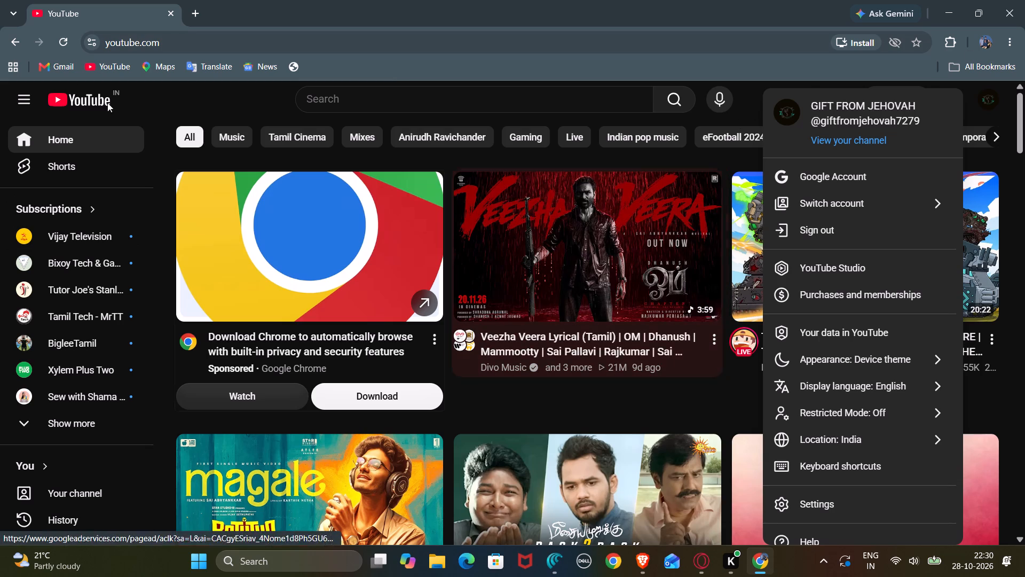
{"action": "left_click", "coordinate": [59, 36]}
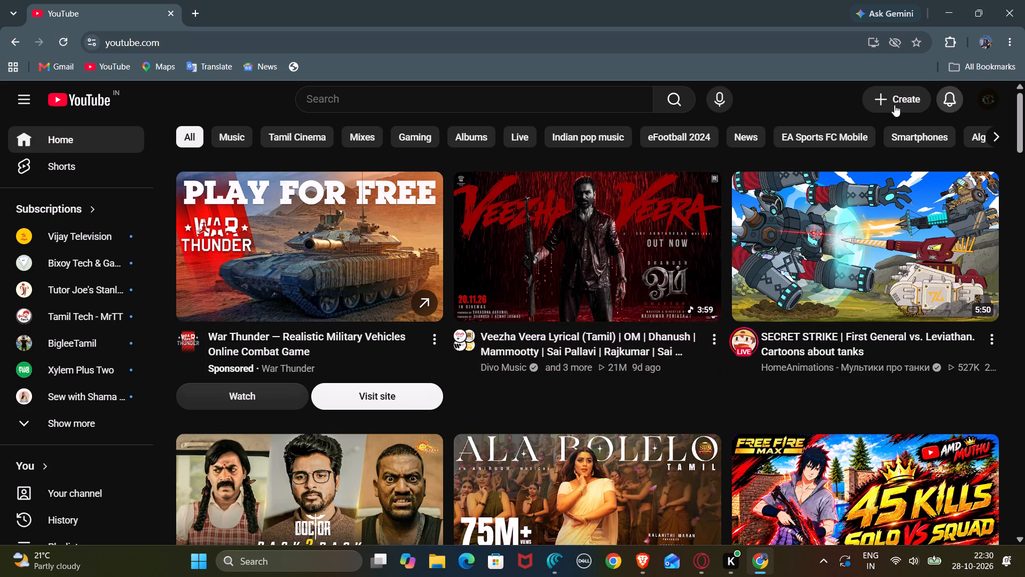
Start a new video upload for the channel.
{"action": "left_click", "coordinate": [894, 105]}
{"action": "left_click", "coordinate": [897, 134]}
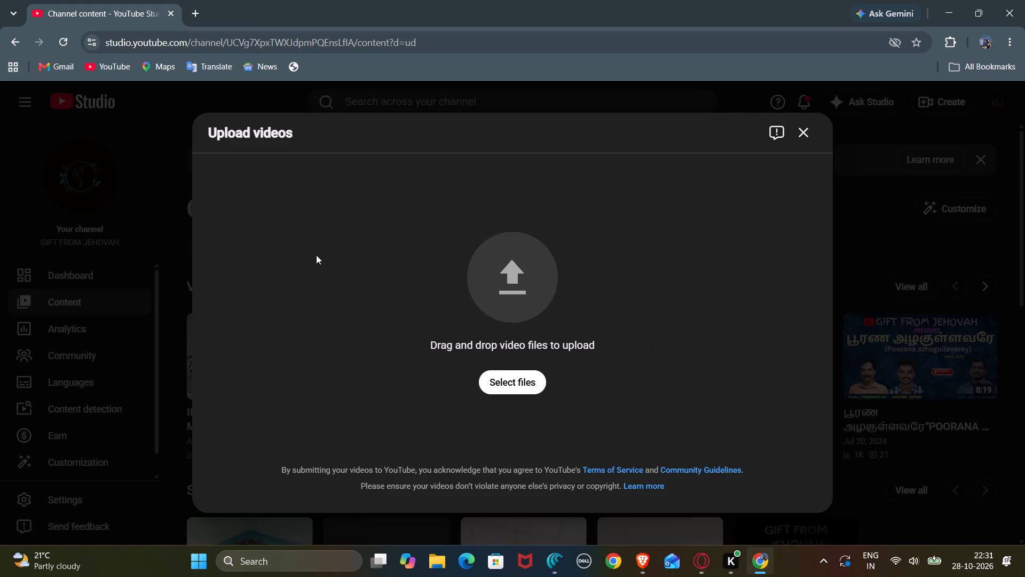
Choose the video file MANASSU PUTHUKKI 1st DUMMY from the Music folder for upload.
{"action": "left_click", "coordinate": [514, 391]}
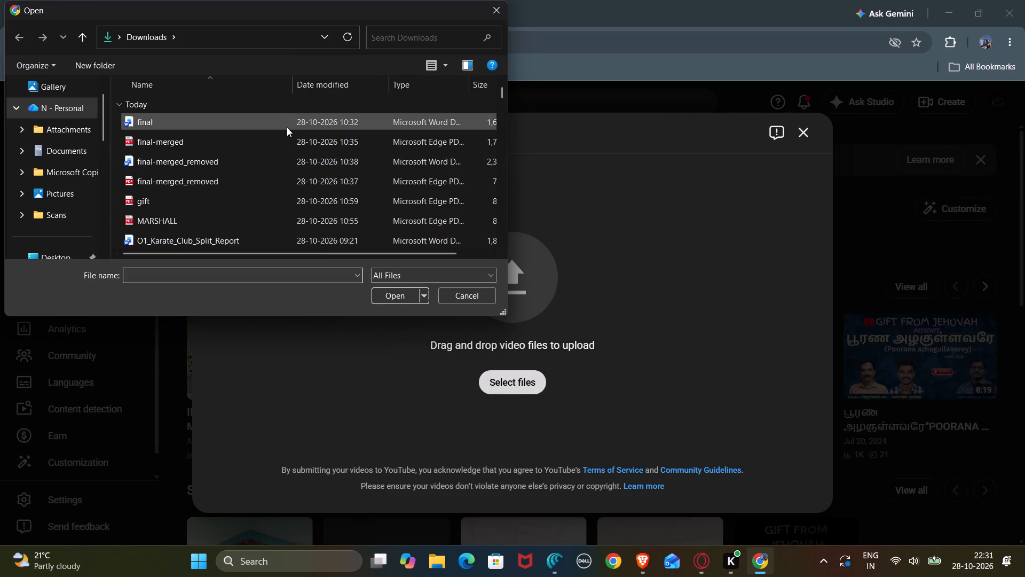
{"action": "scroll", "coordinate": [262, 173], "scroll_direction": "up", "scroll_amount": 4}
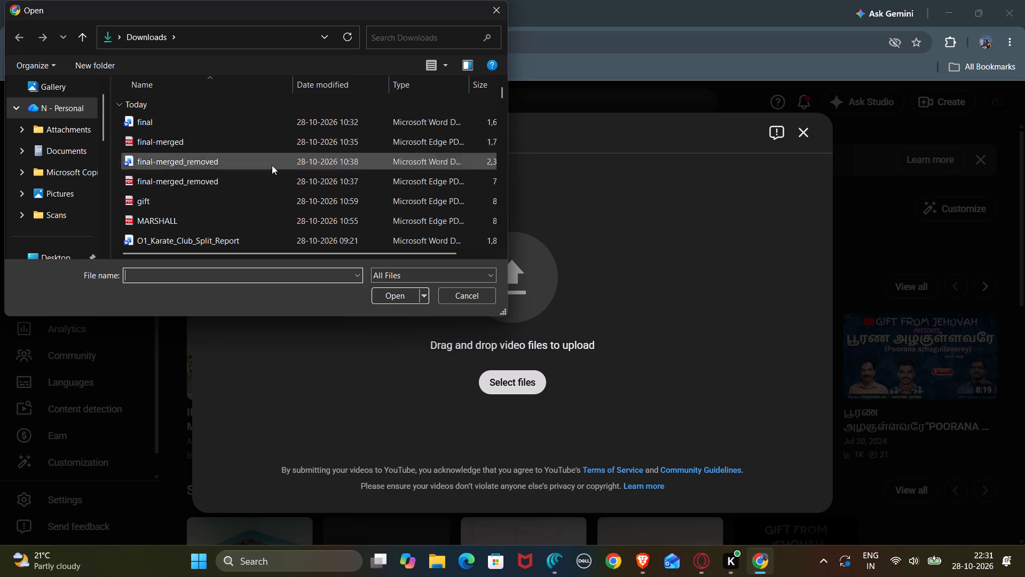
{"action": "scroll", "coordinate": [53, 139], "scroll_direction": "up", "scroll_amount": 2}
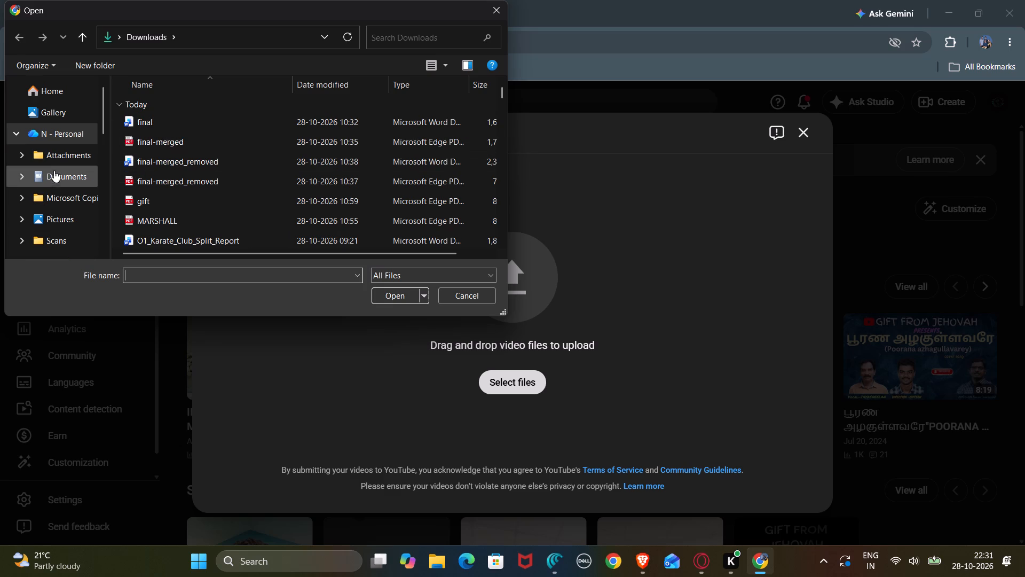
{"action": "scroll", "coordinate": [60, 229], "scroll_direction": "down", "scroll_amount": 2}
{"action": "scroll", "coordinate": [50, 151], "scroll_direction": "up", "scroll_amount": 1}
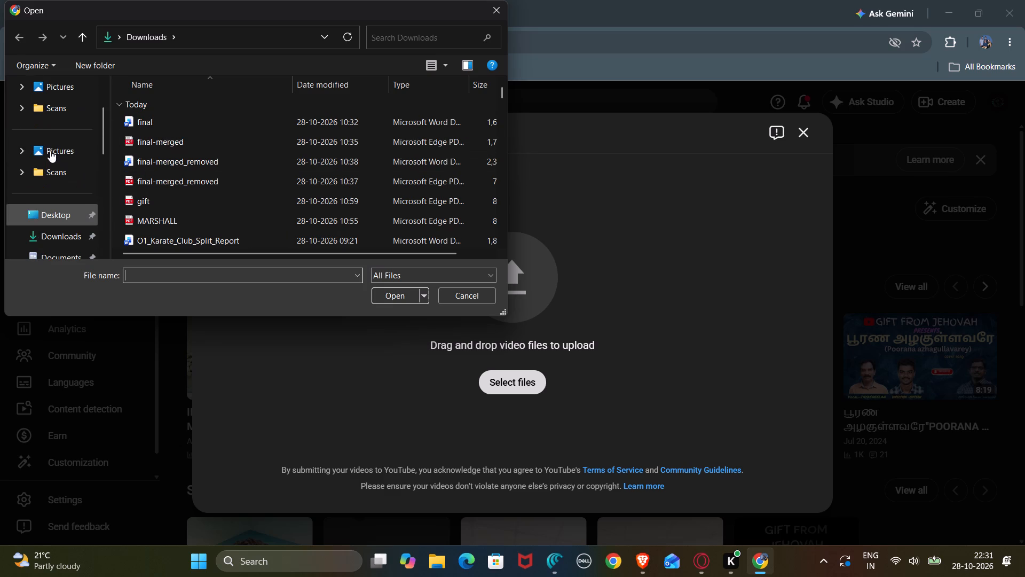
{"action": "scroll", "coordinate": [69, 107], "scroll_direction": "up", "scroll_amount": 2}
{"action": "scroll", "coordinate": [59, 137], "scroll_direction": "down", "scroll_amount": 2}
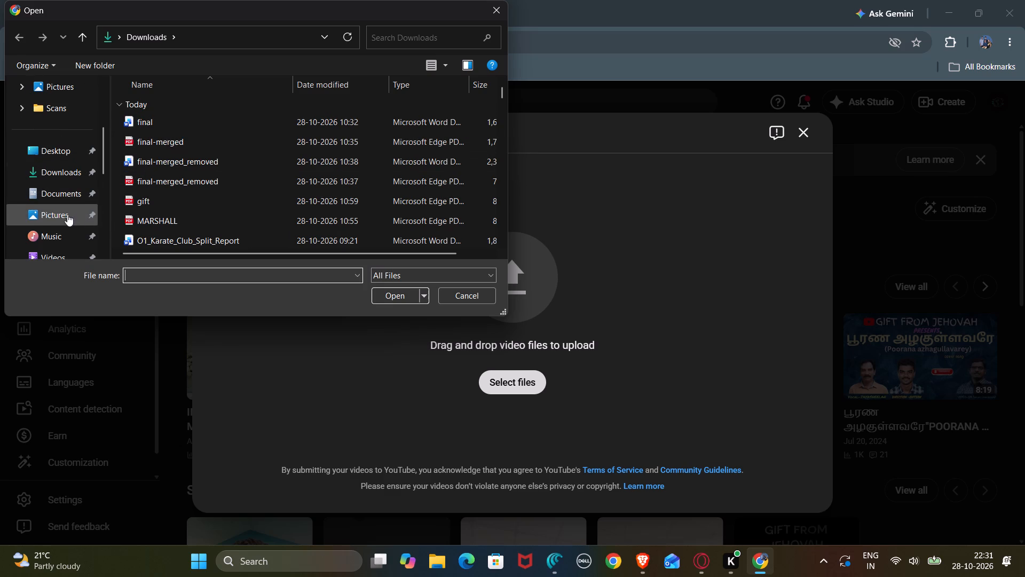
{"action": "left_click", "coordinate": [73, 232]}
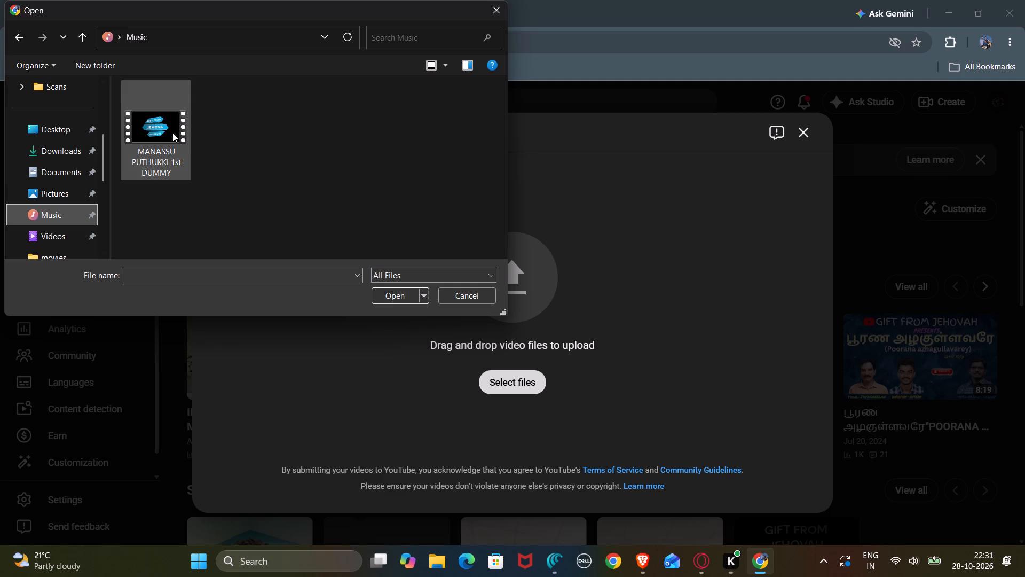
{"action": "left_click", "coordinate": [172, 132]}
{"action": "left_click", "coordinate": [398, 295]}
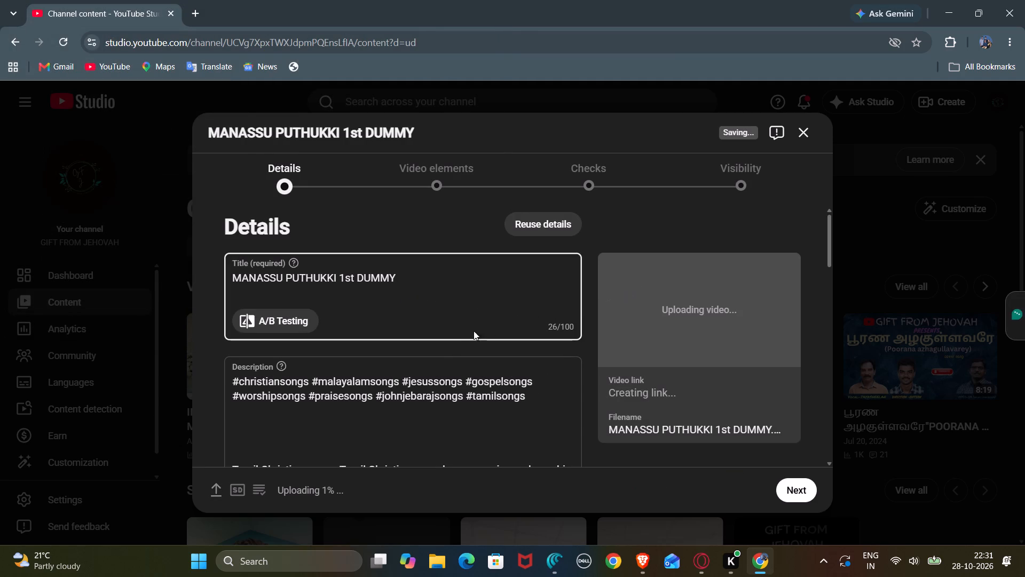
Review the title and prefilled description in the uploaded video's details.
{"action": "scroll", "coordinate": [443, 338], "scroll_direction": "down", "scroll_amount": 3}
{"action": "scroll", "coordinate": [440, 358], "scroll_direction": "up", "scroll_amount": 6}
{"action": "scroll", "coordinate": [442, 313], "scroll_direction": "up", "scroll_amount": 3}
{"action": "scroll", "coordinate": [393, 263], "scroll_direction": "down", "scroll_amount": 5}
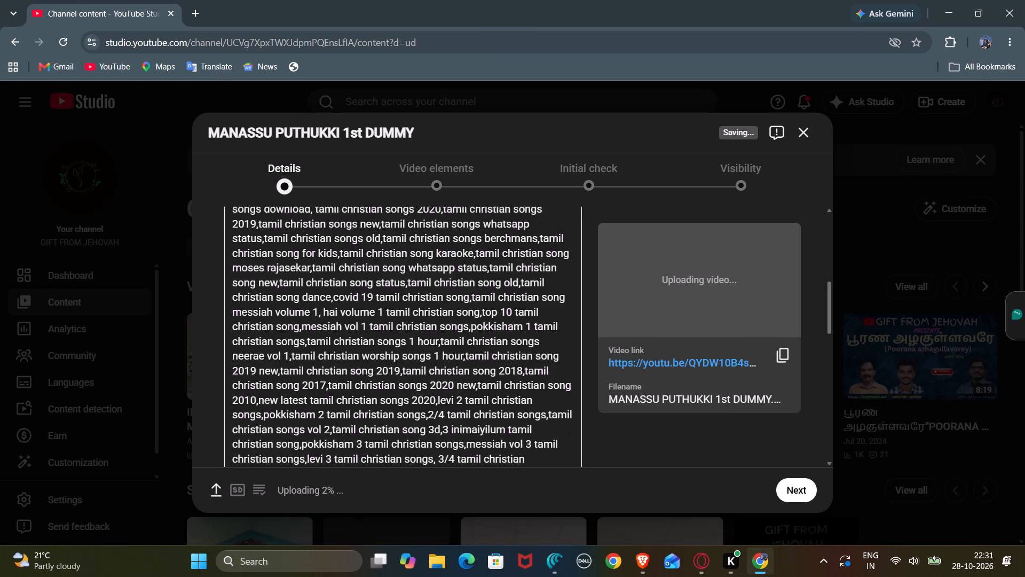
{"action": "scroll", "coordinate": [400, 290], "scroll_direction": "down", "scroll_amount": 5}
{"action": "scroll", "coordinate": [403, 297], "scroll_direction": "up", "scroll_amount": 13}
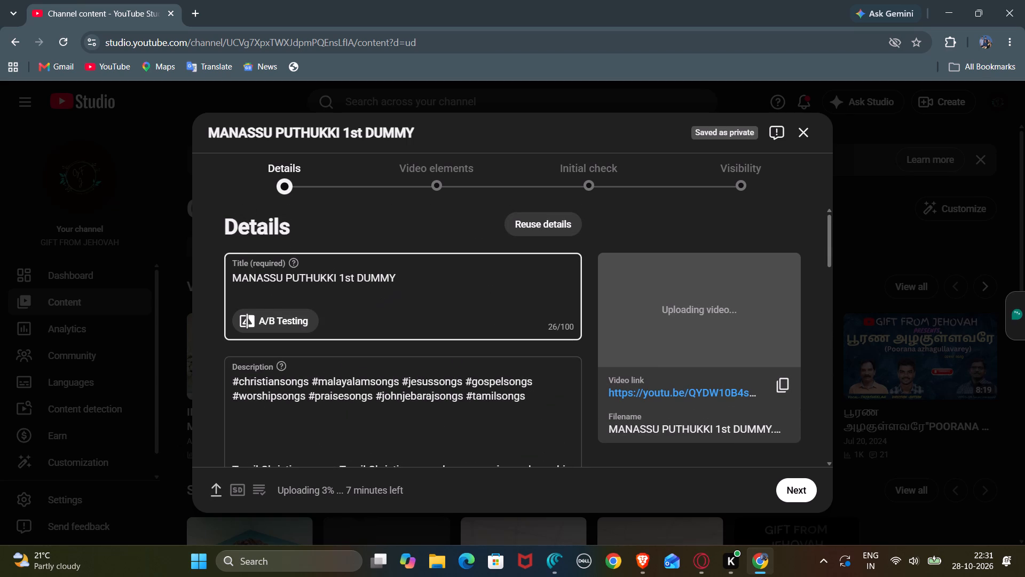
Add 3 after the #tamilsongs hashtag in the video description.
{"action": "left_click", "coordinate": [528, 399]}
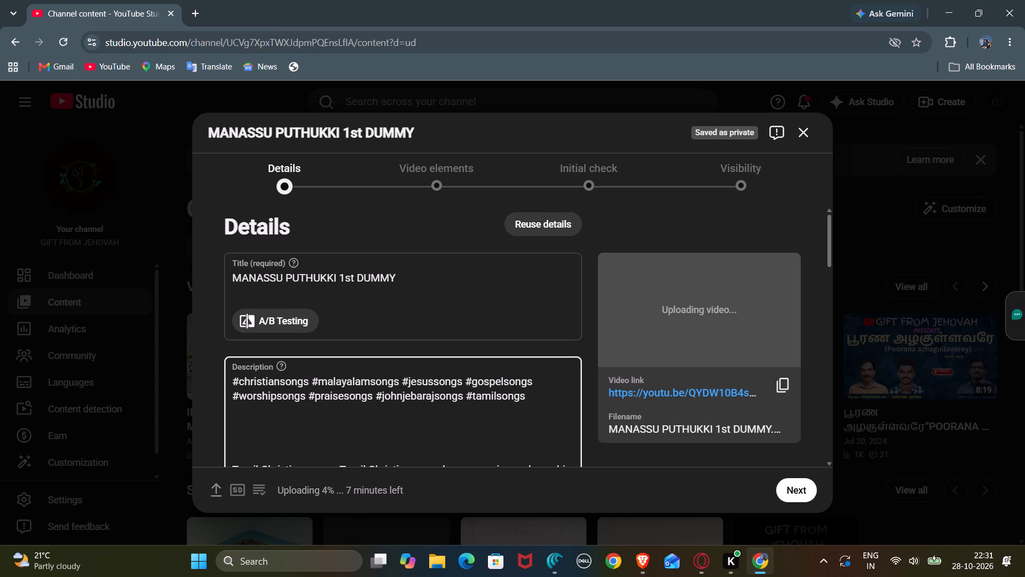
{"action": "key", "text": "3"}
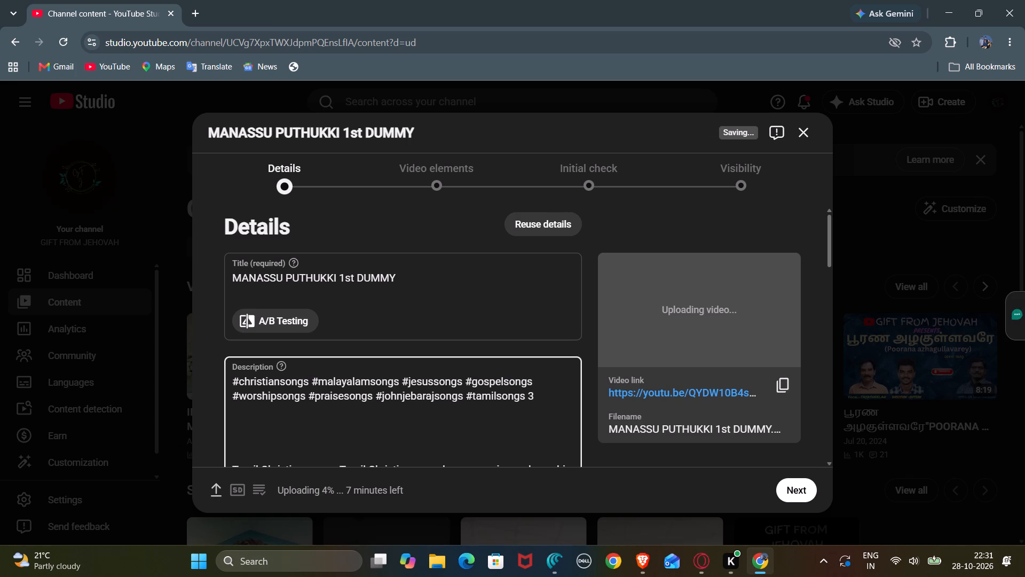
Replace the stray 3 after #tamilsongs in the video description with the suggested hashtag #2026music.
{"action": "key", "text": "BackSpace"}
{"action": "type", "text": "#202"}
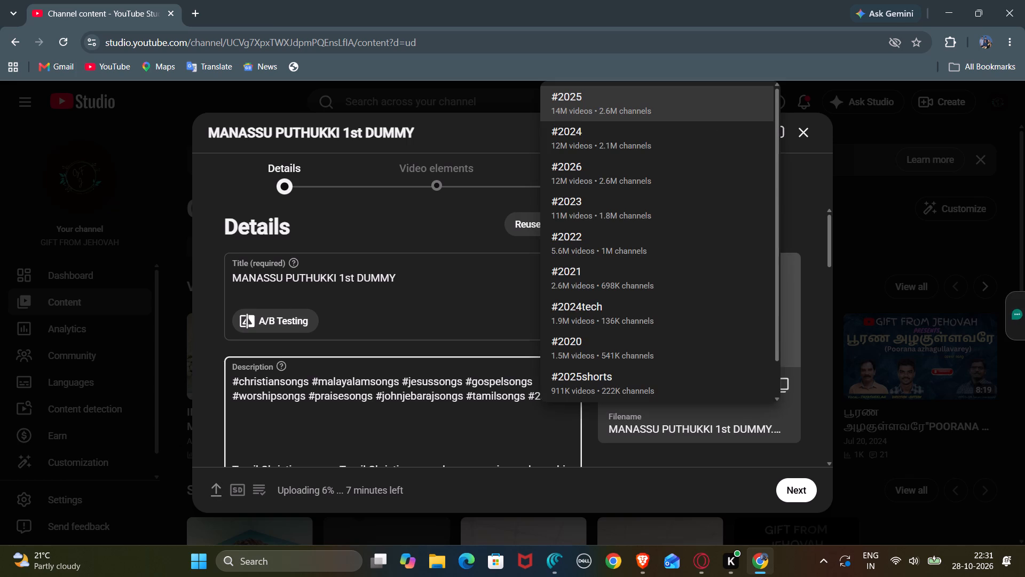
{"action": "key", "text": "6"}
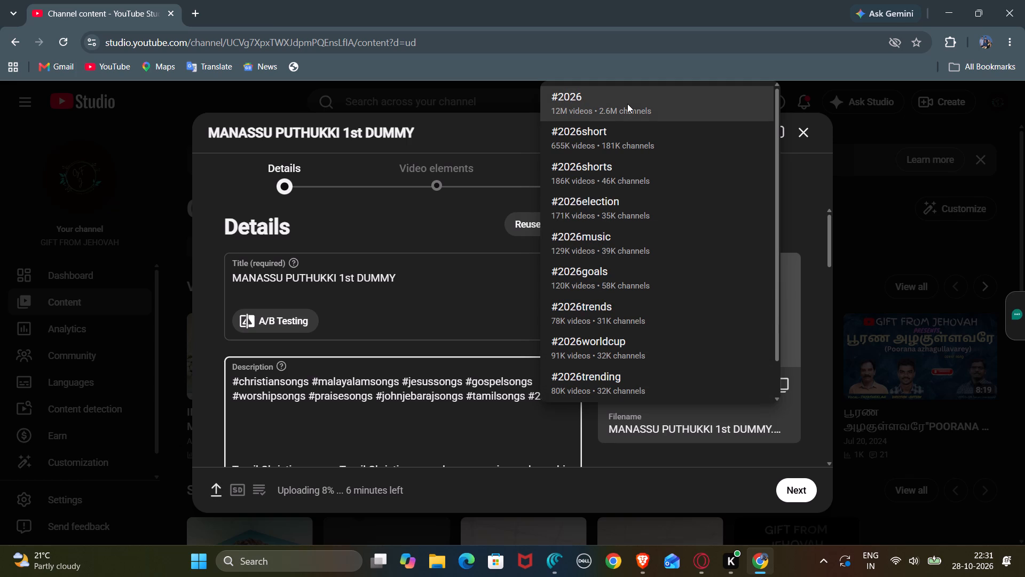
{"action": "left_click", "coordinate": [620, 245]}
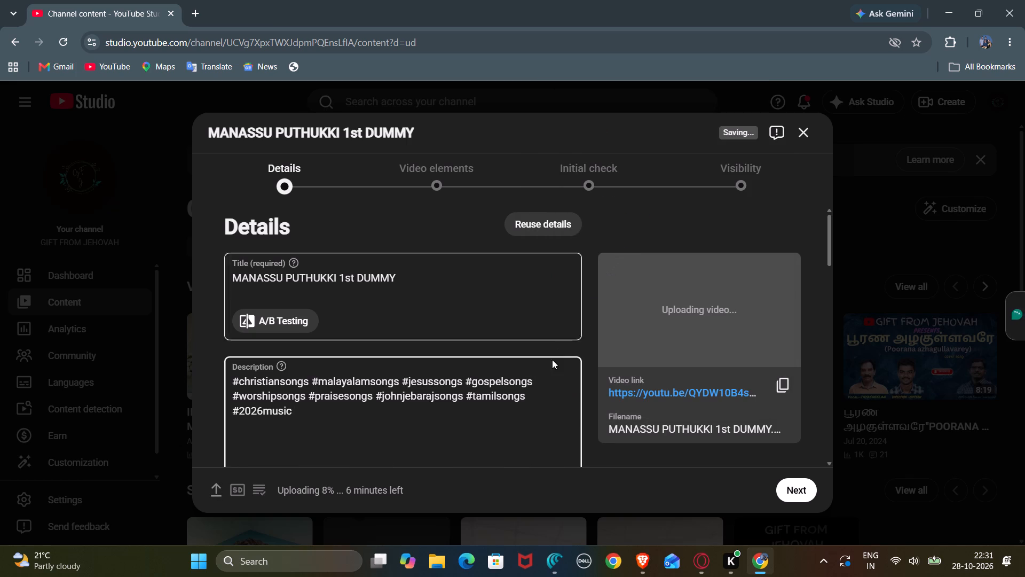
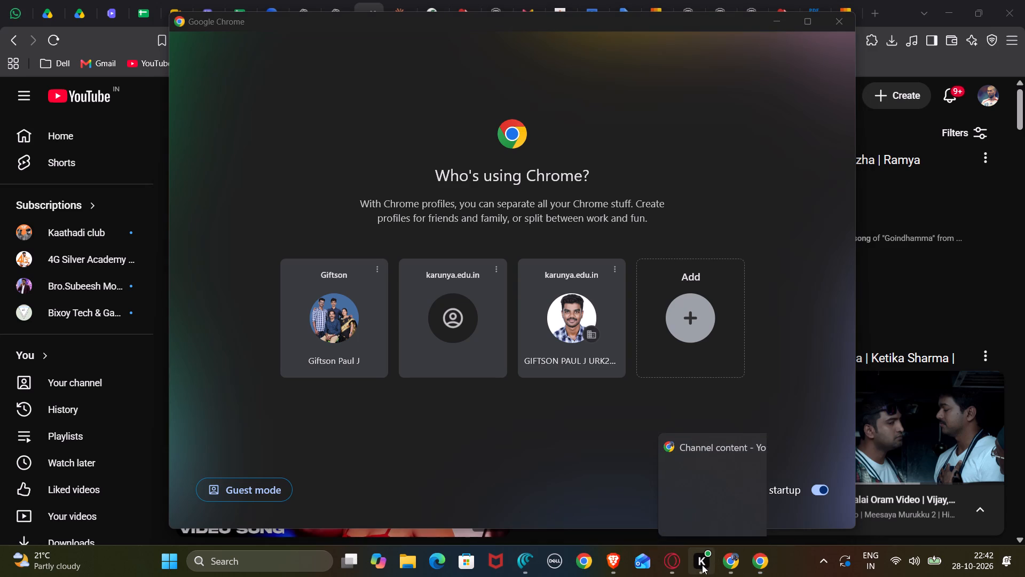
Switch back to the Chrome window with the YouTube channel content page.
{"action": "left_click", "coordinate": [758, 565]}
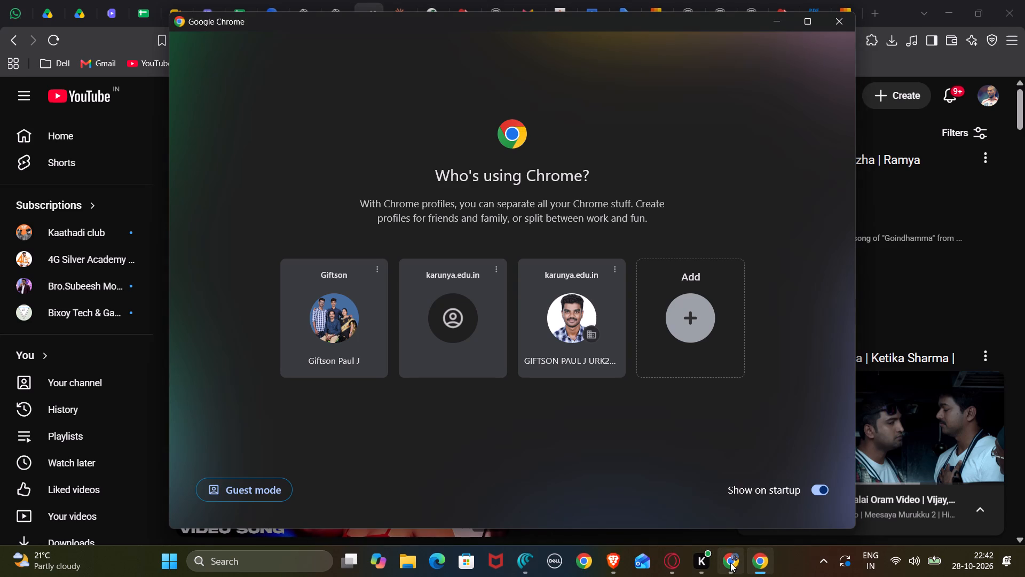
Switch back to the Chrome window with the YouTube Studio upload and review the title and description in the video's details.
{"action": "left_click", "coordinate": [730, 563]}
{"action": "scroll", "coordinate": [436, 380], "scroll_direction": "down", "scroll_amount": 2}
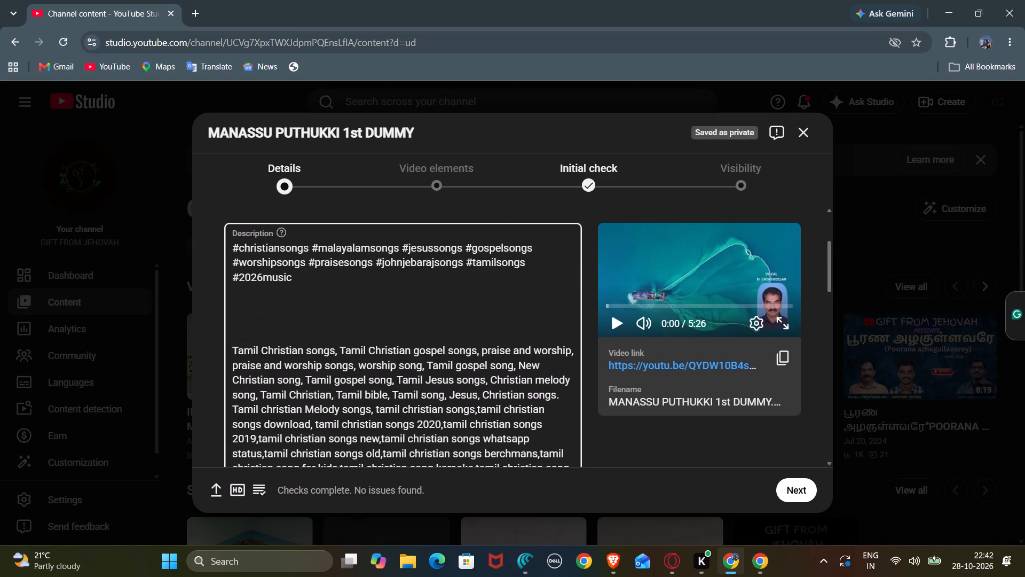
{"action": "scroll", "coordinate": [429, 399], "scroll_direction": "up", "scroll_amount": 4}
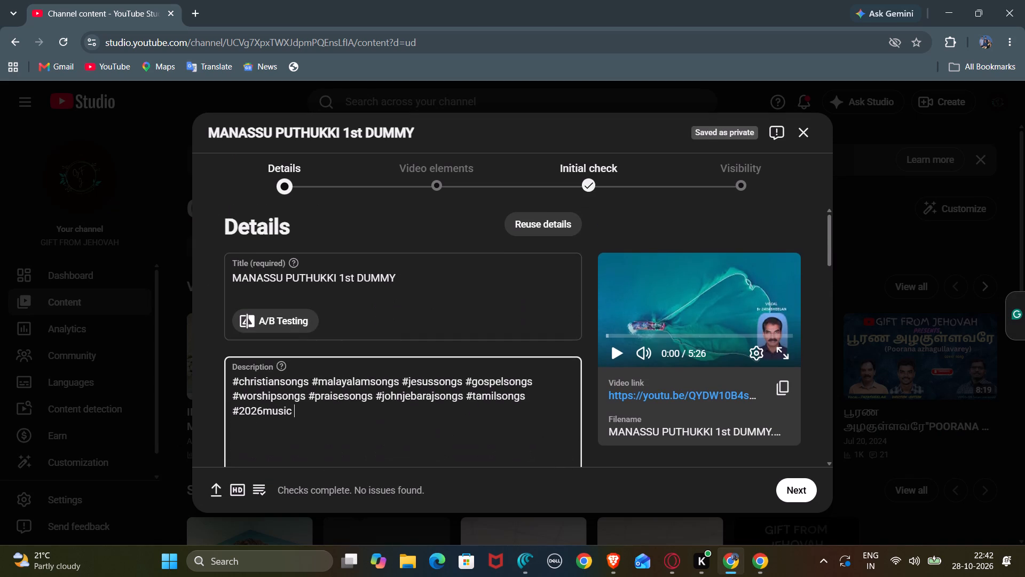
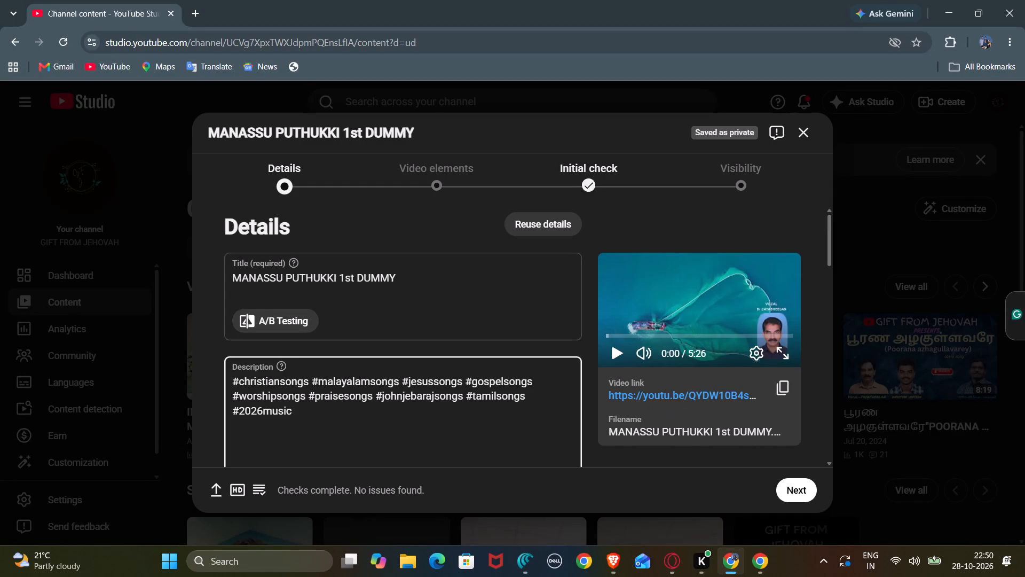
Replace "1st DUMMY" in the video title with "| malayalam |" after MANASSU PUTHUKKI.
{"action": "scroll", "coordinate": [381, 405], "scroll_direction": "down", "scroll_amount": 1}
{"action": "scroll", "coordinate": [381, 397], "scroll_direction": "up", "scroll_amount": 1}
{"action": "left_click_drag", "start_coordinate": [402, 277], "coordinate": [392, 279]}
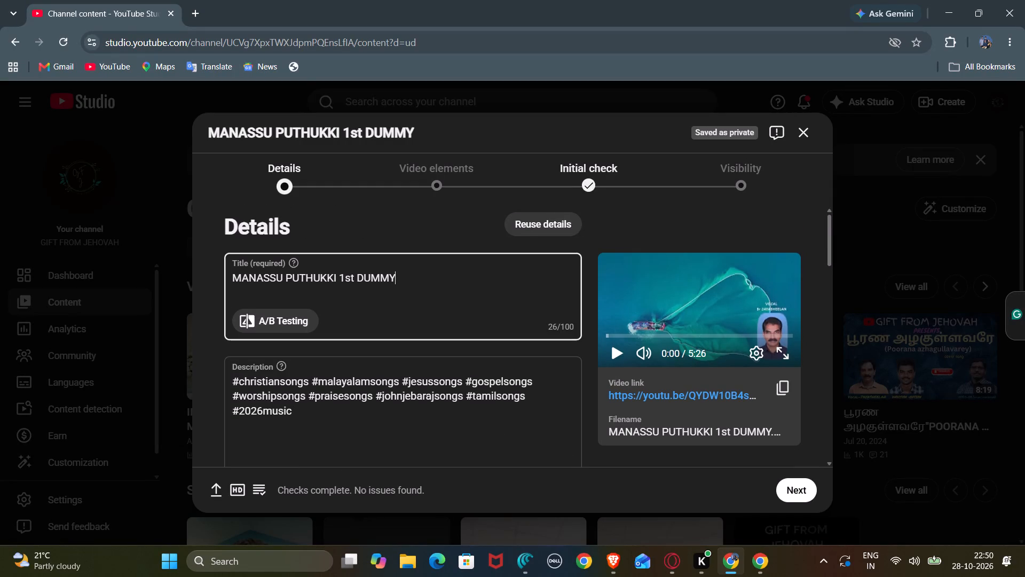
{"action": "left_click_drag", "start_coordinate": [392, 279], "coordinate": [339, 275]}
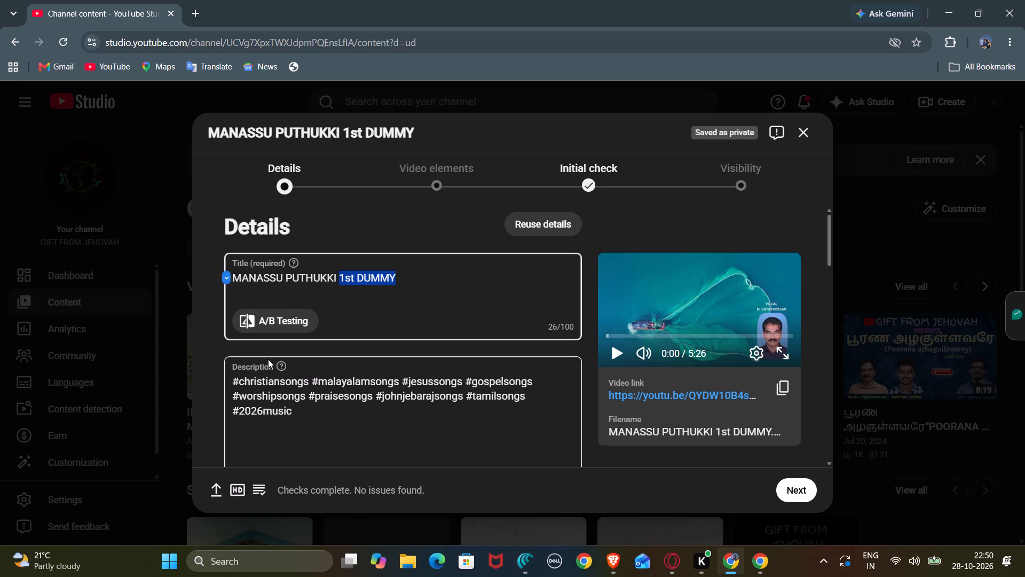
{"action": "key", "text": "shift+bar"}
{"action": "key", "text": "space"}
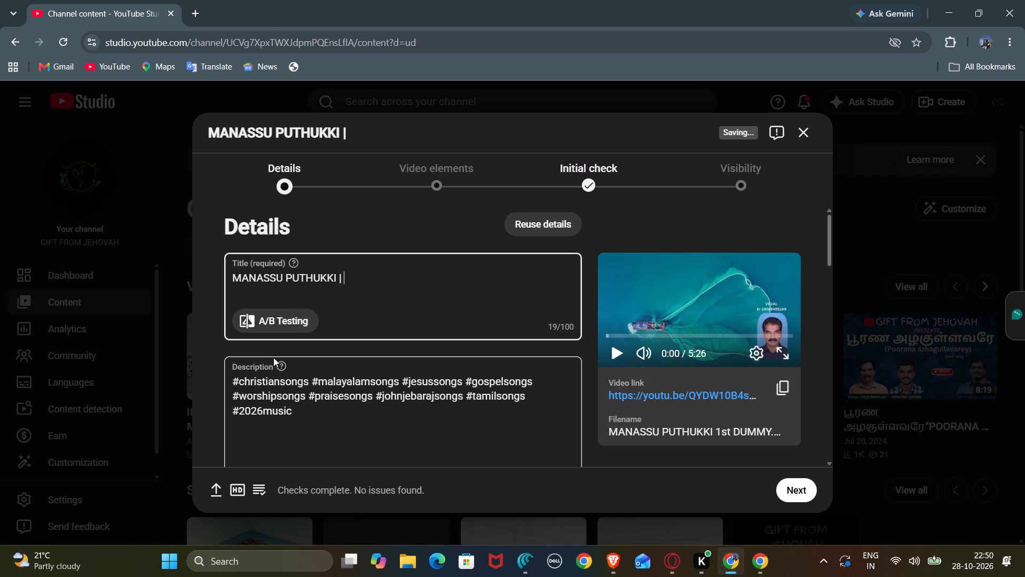
{"action": "key", "text": "m"}
{"action": "key", "text": "a"}
{"action": "key", "text": "l"}
{"action": "key", "text": "a"}
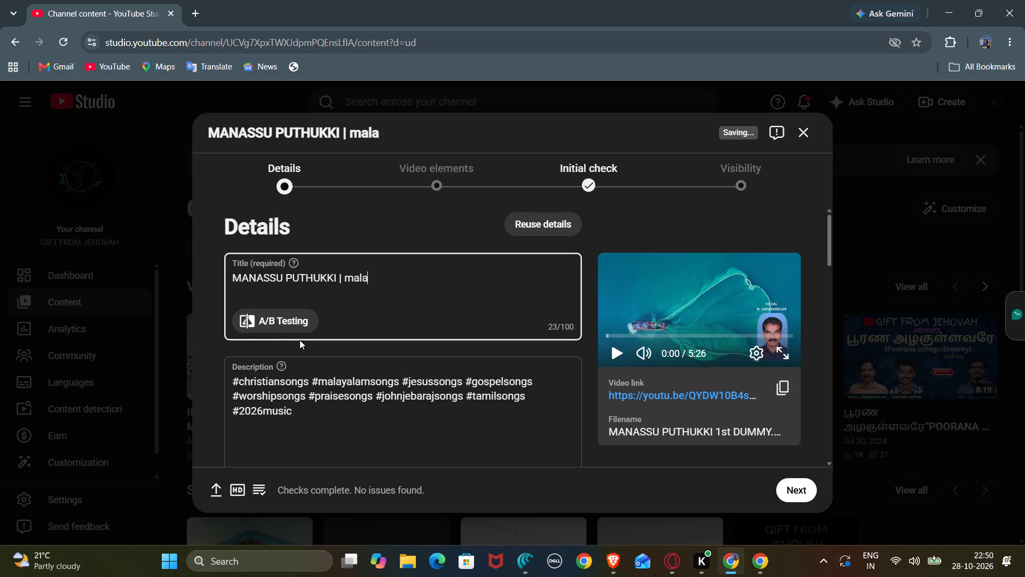
{"action": "key", "text": "y"}
{"action": "type", "text": "alam"}
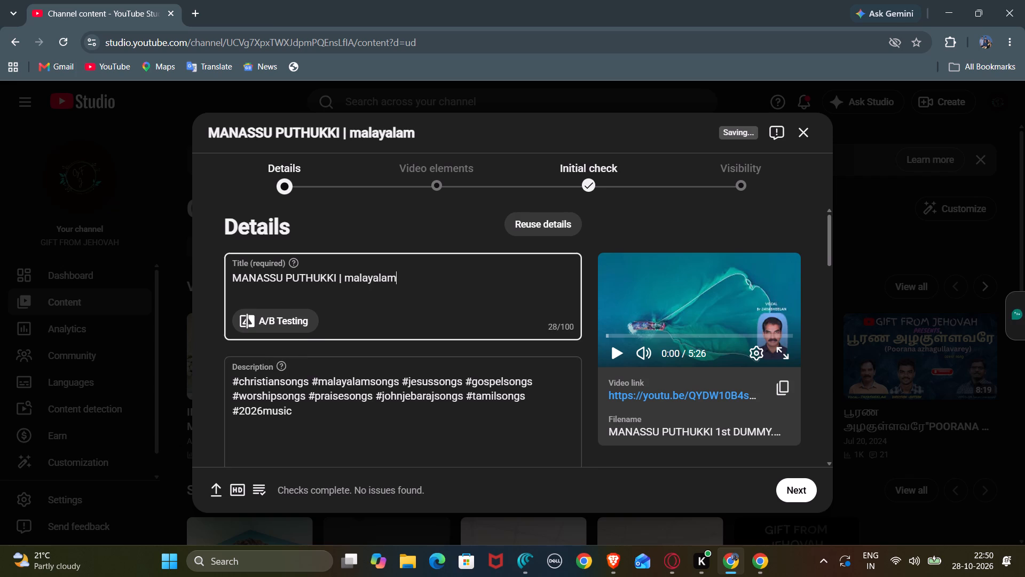
{"action": "key", "text": "space"}
{"action": "type", "text": "|"}
{"action": "key", "text": "space"}
Rewrite the word "malayalam" in the video title in capitals as "MALAYALAM" and return to the end of the title.
{"action": "left_click_drag", "start_coordinate": [396, 277], "coordinate": [342, 280]}
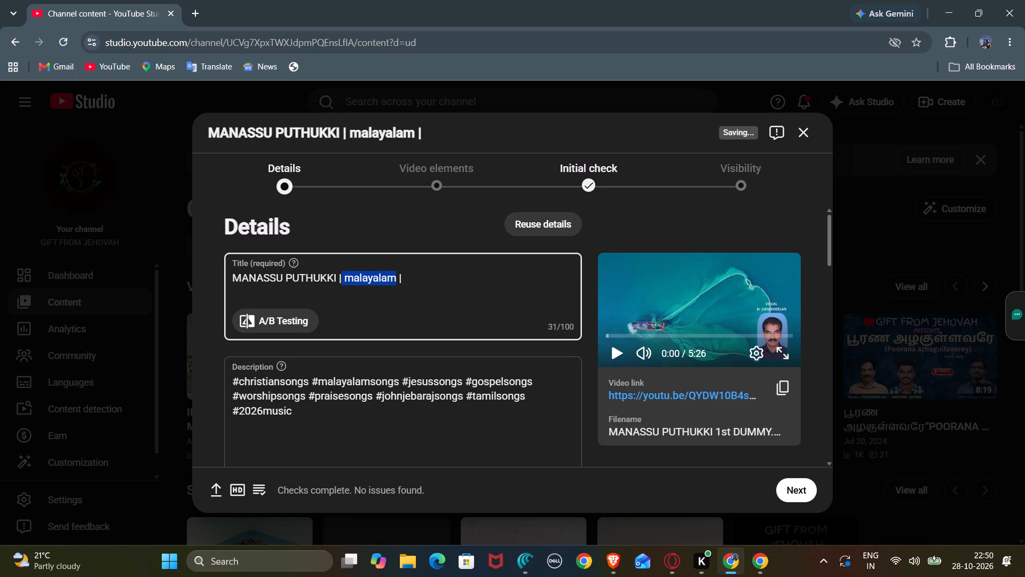
{"action": "type", "text": "MA"}
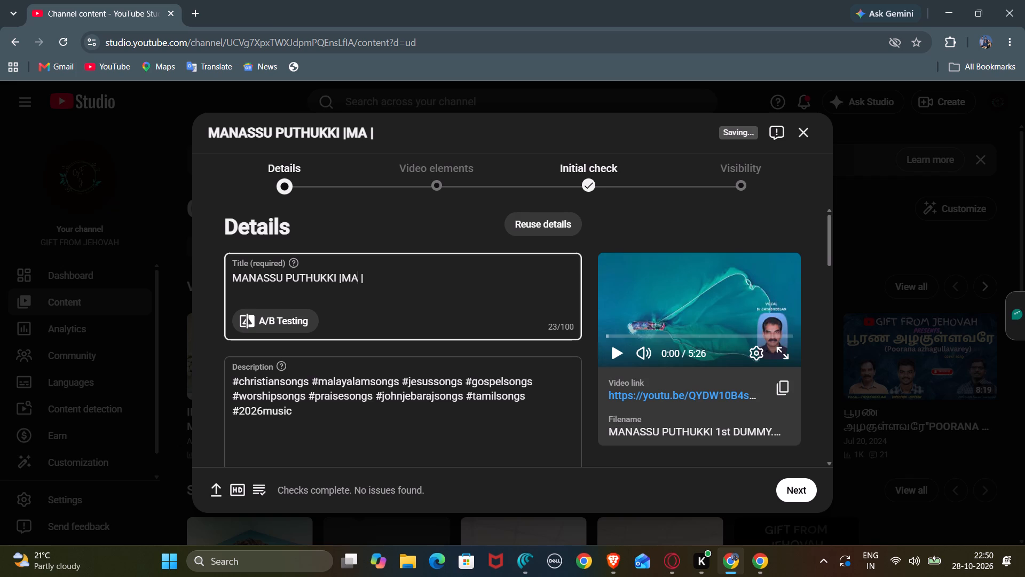
{"action": "type", "text": "LAYALAM"}
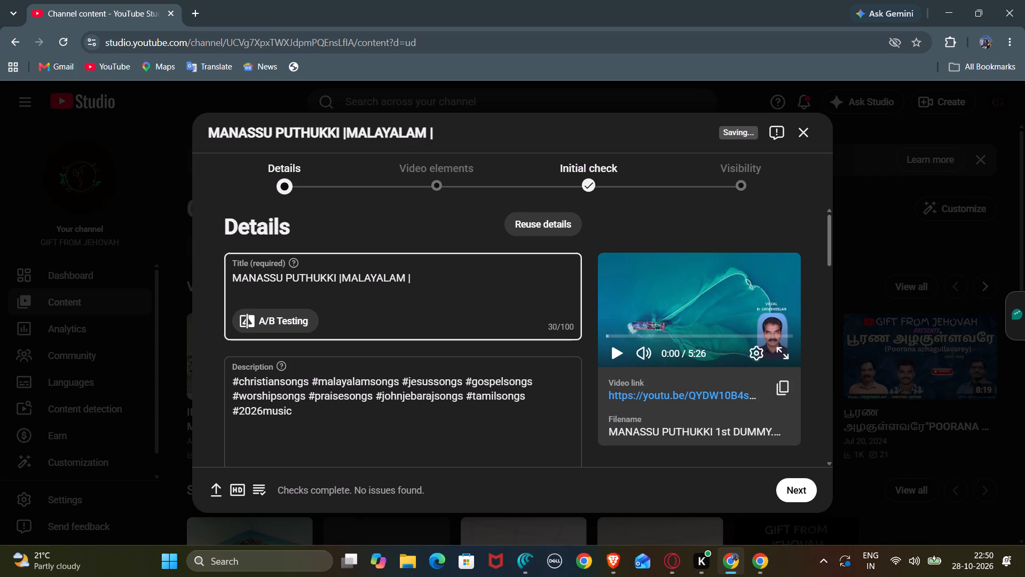
{"action": "left_click", "coordinate": [428, 278]}
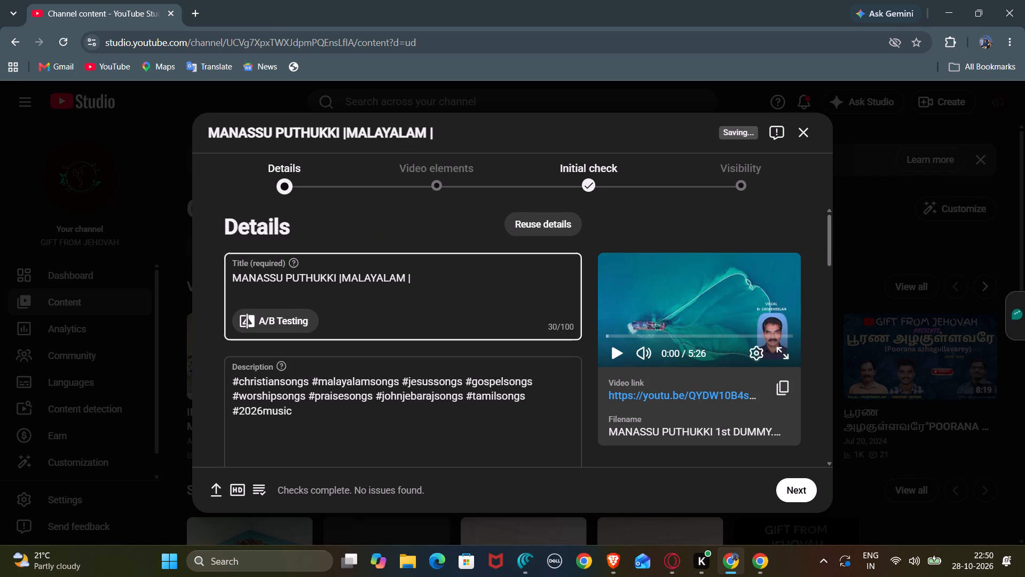
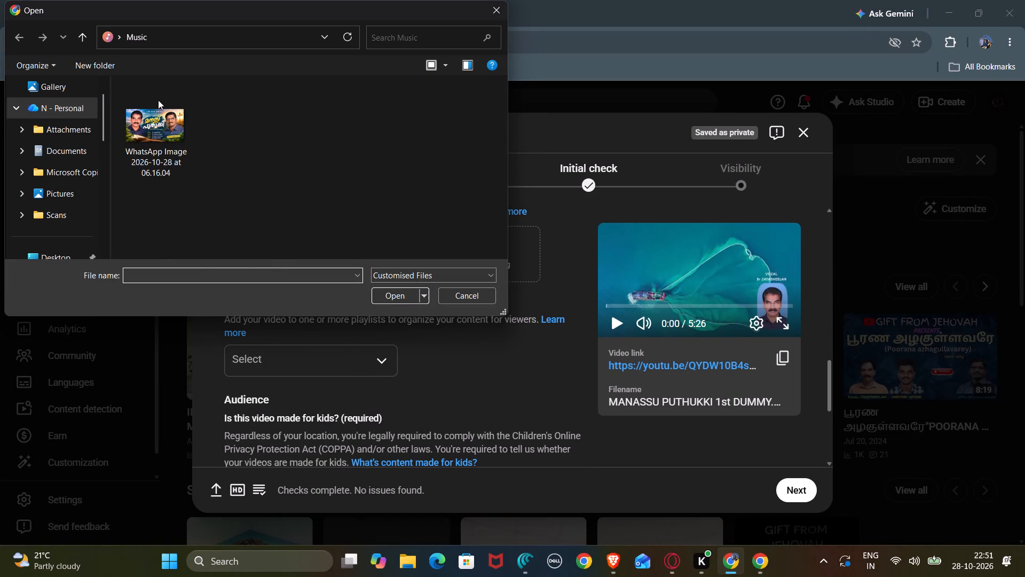
Set the image "WhatsApp Image 2026-10-28 at 06.16.04" from the Music folder as the video's thumbnail.
{"action": "left_click", "coordinate": [156, 115]}
{"action": "left_click", "coordinate": [397, 294]}
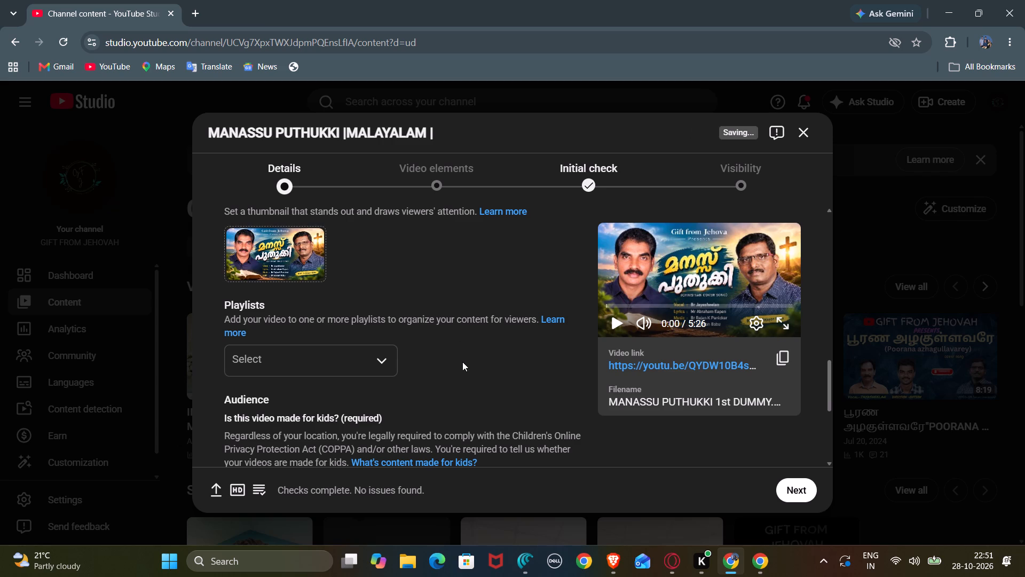
Add the video to the Songs playlist.
{"action": "left_click", "coordinate": [342, 362]}
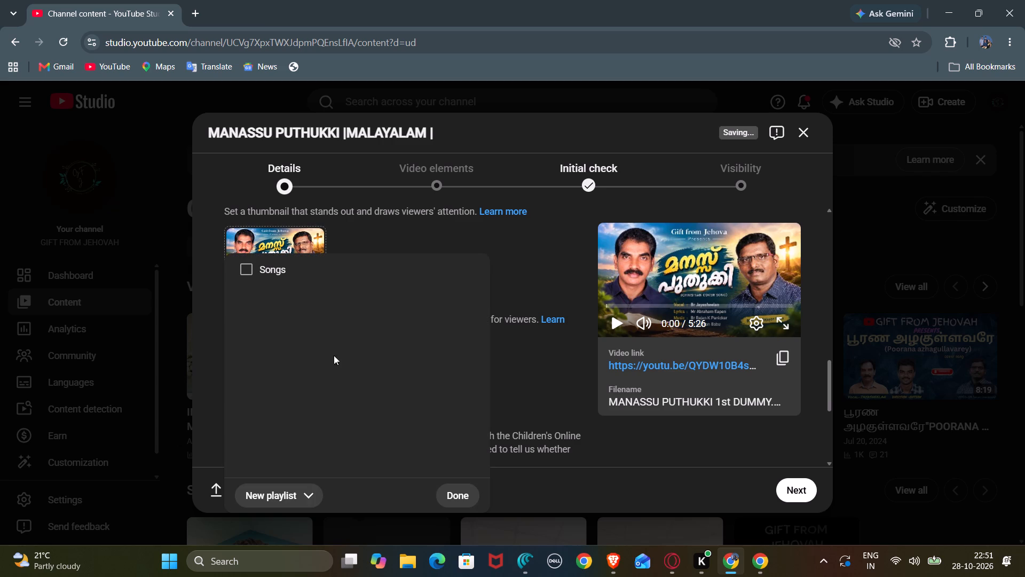
{"action": "left_click", "coordinate": [241, 275]}
{"action": "left_click", "coordinate": [454, 500]}
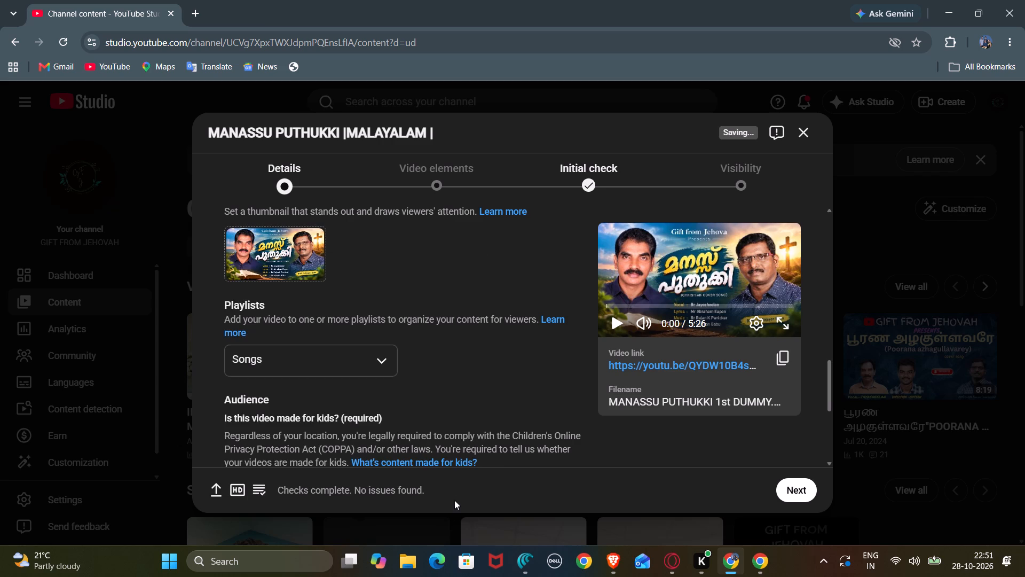
Set the video's audience to "No, it's not made for kids".
{"action": "scroll", "coordinate": [403, 408], "scroll_direction": "down", "scroll_amount": 2}
{"action": "scroll", "coordinate": [349, 403], "scroll_direction": "down", "scroll_amount": 1}
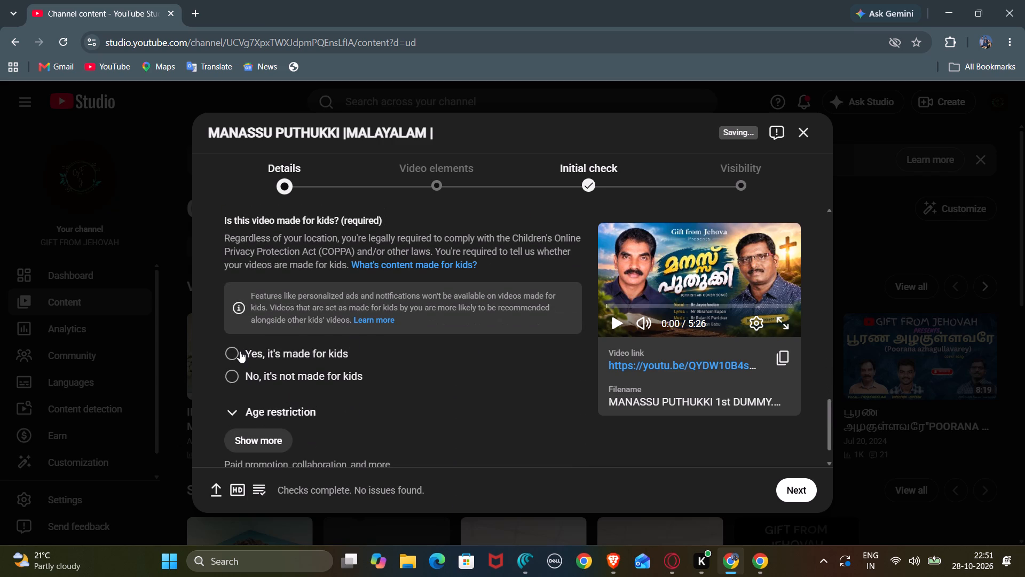
{"action": "left_click", "coordinate": [232, 373]}
Expand the age restriction section below the audience setting to view its options.
{"action": "scroll", "coordinate": [354, 360], "scroll_direction": "down", "scroll_amount": 2}
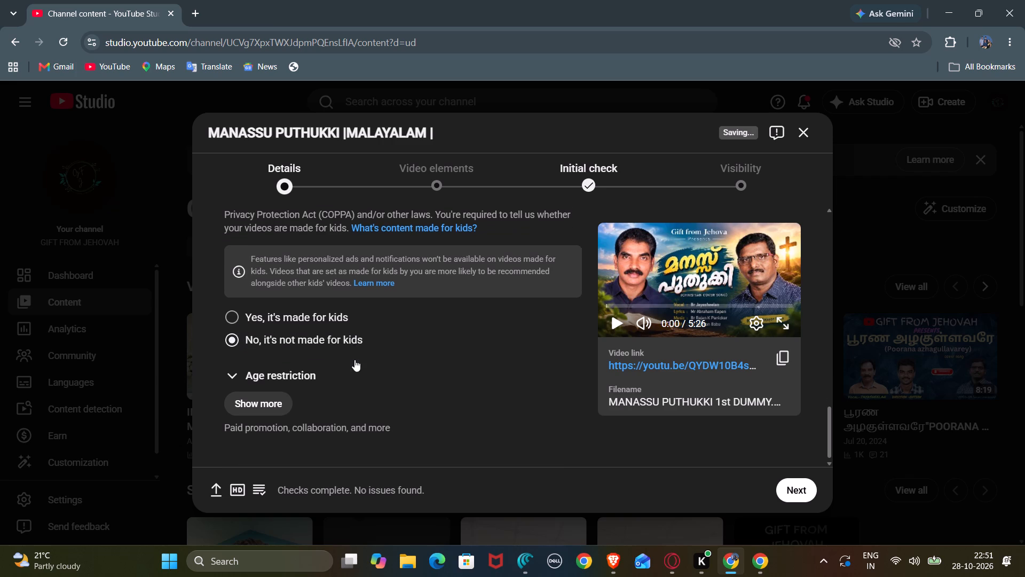
{"action": "scroll", "coordinate": [464, 378], "scroll_direction": "up", "scroll_amount": 2}
{"action": "scroll", "coordinate": [464, 378], "scroll_direction": "down", "scroll_amount": 3}
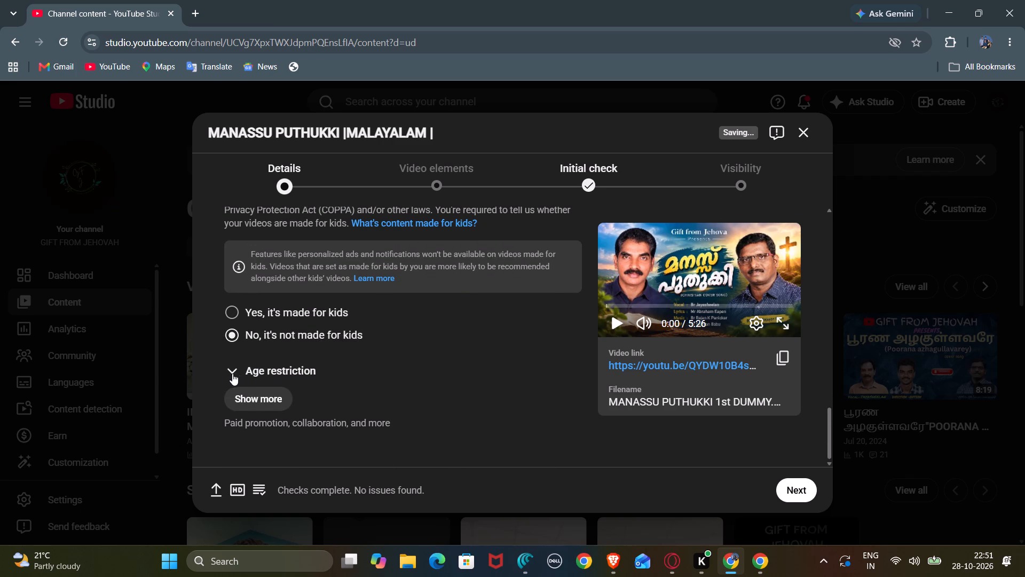
{"action": "left_click", "coordinate": [230, 373]}
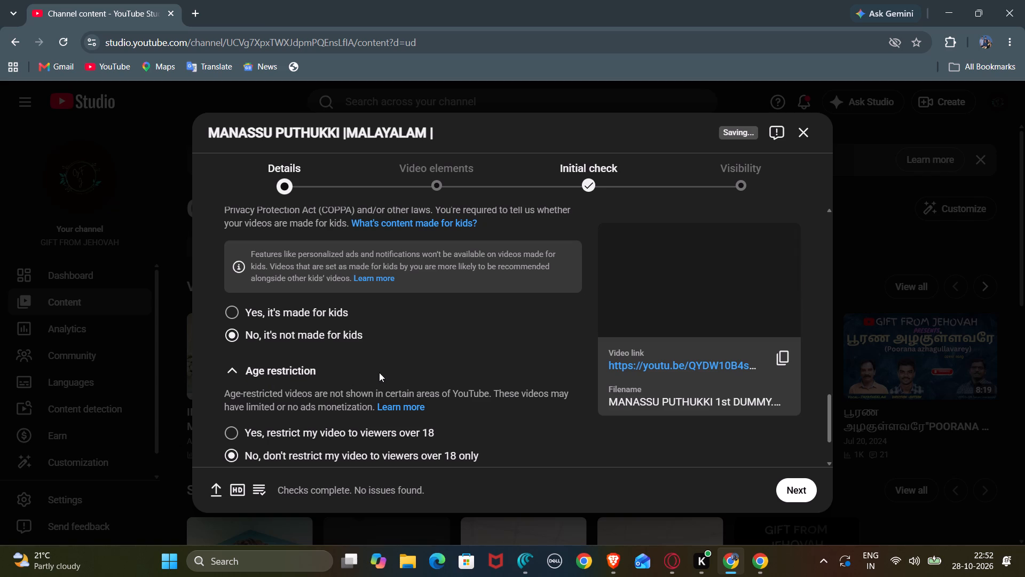
Append the word "CHRISTINE" to the end of the video title after "MALAYALAM |".
{"action": "scroll", "coordinate": [443, 362], "scroll_direction": "up", "scroll_amount": 8}
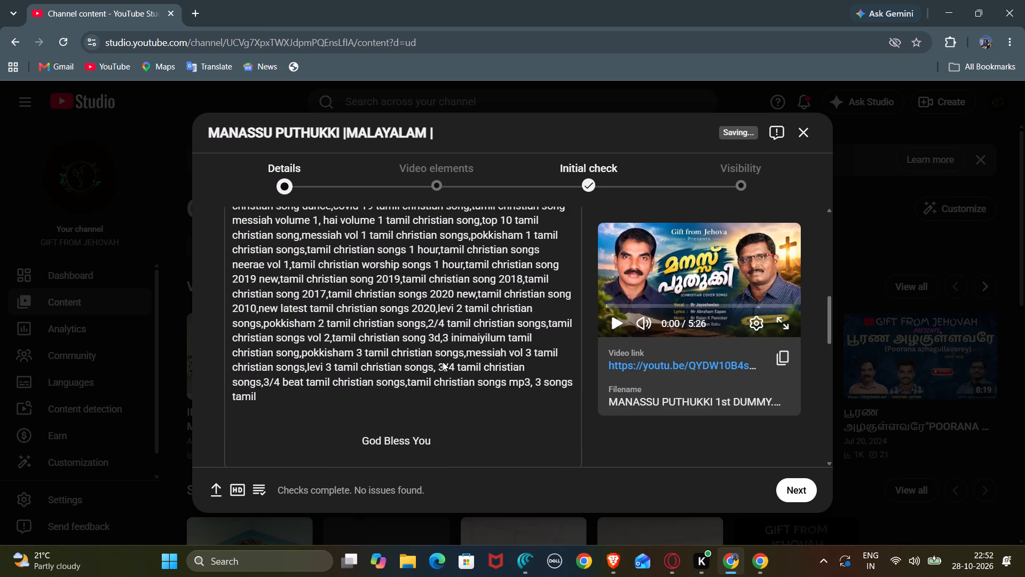
{"action": "scroll", "coordinate": [443, 362], "scroll_direction": "up", "scroll_amount": 3}
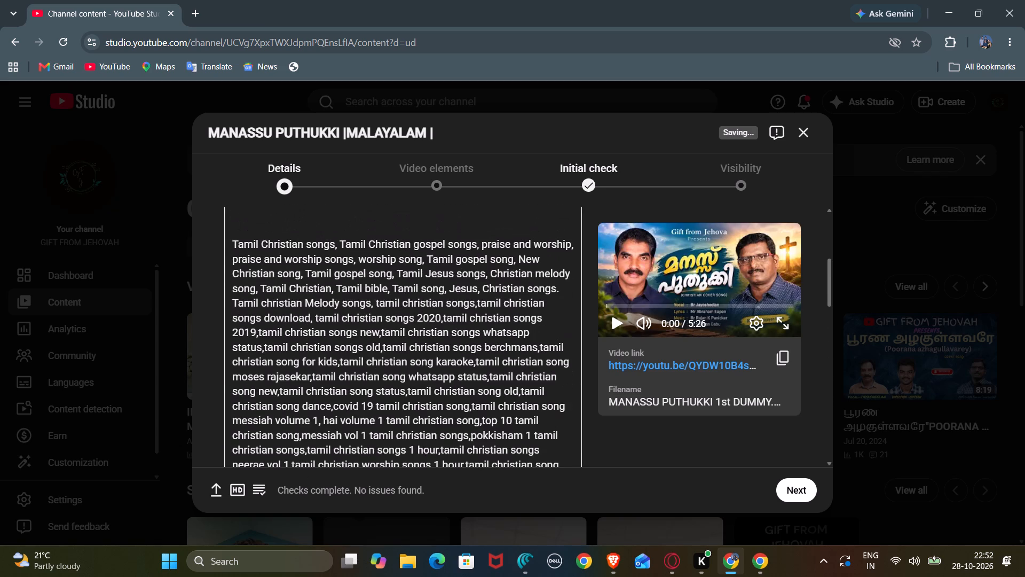
{"action": "scroll", "coordinate": [443, 368], "scroll_direction": "down", "scroll_amount": 3}
{"action": "scroll", "coordinate": [443, 373], "scroll_direction": "up", "scroll_amount": 11}
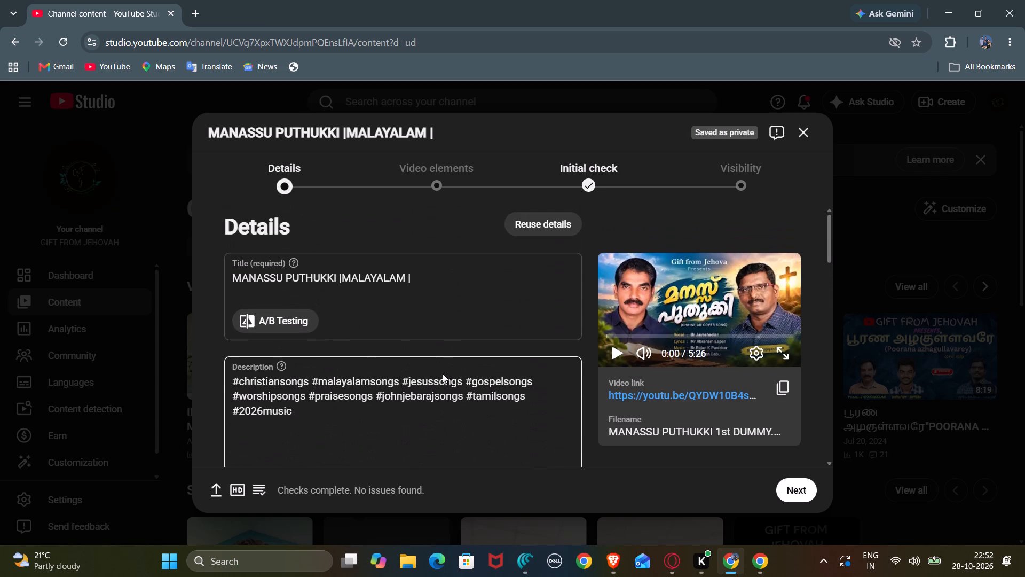
{"action": "scroll", "coordinate": [443, 373], "scroll_direction": "up", "scroll_amount": 8}
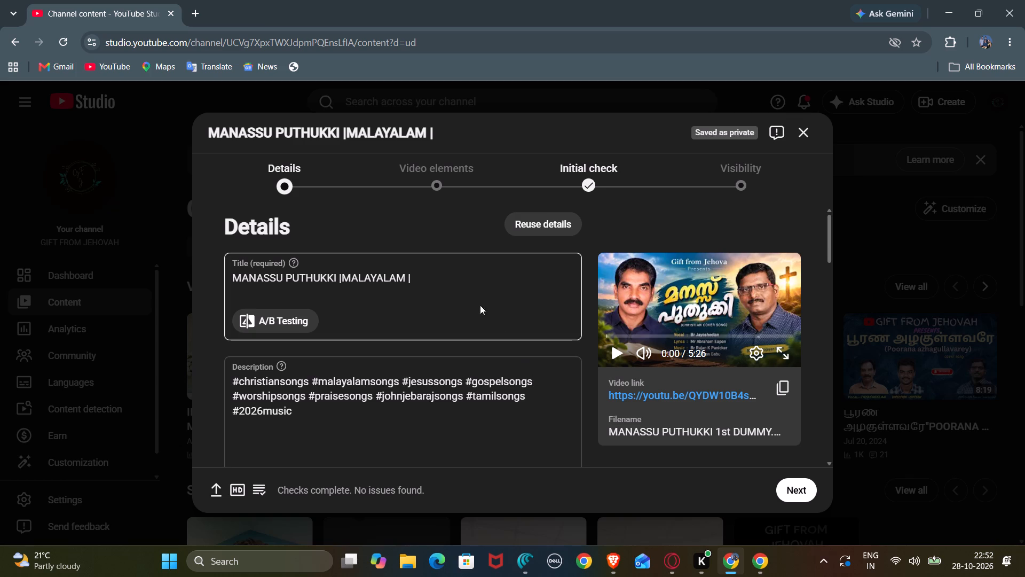
{"action": "left_click", "coordinate": [449, 282]}
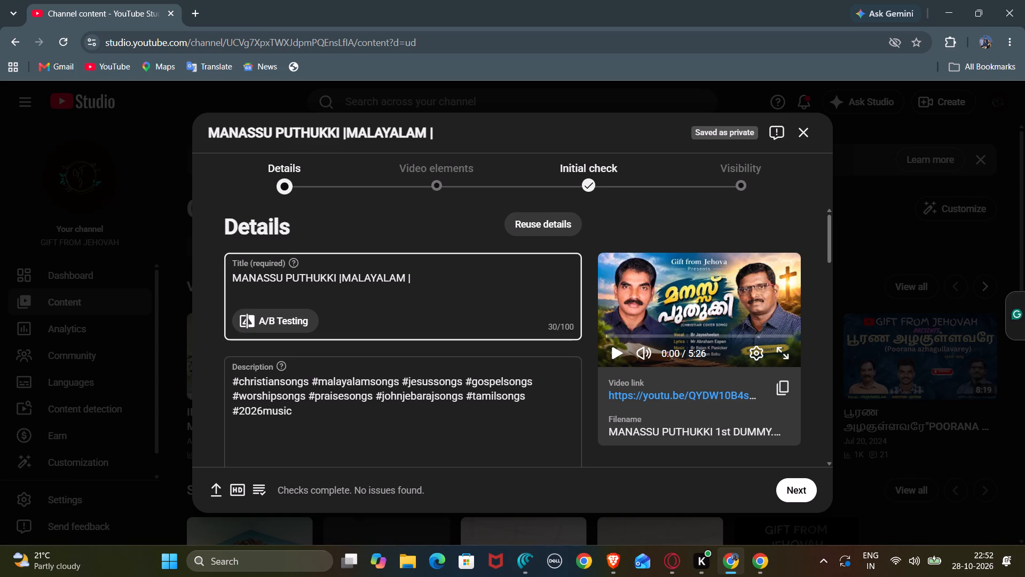
{"action": "key", "text": "c"}
{"action": "type", "text": "HRR"}
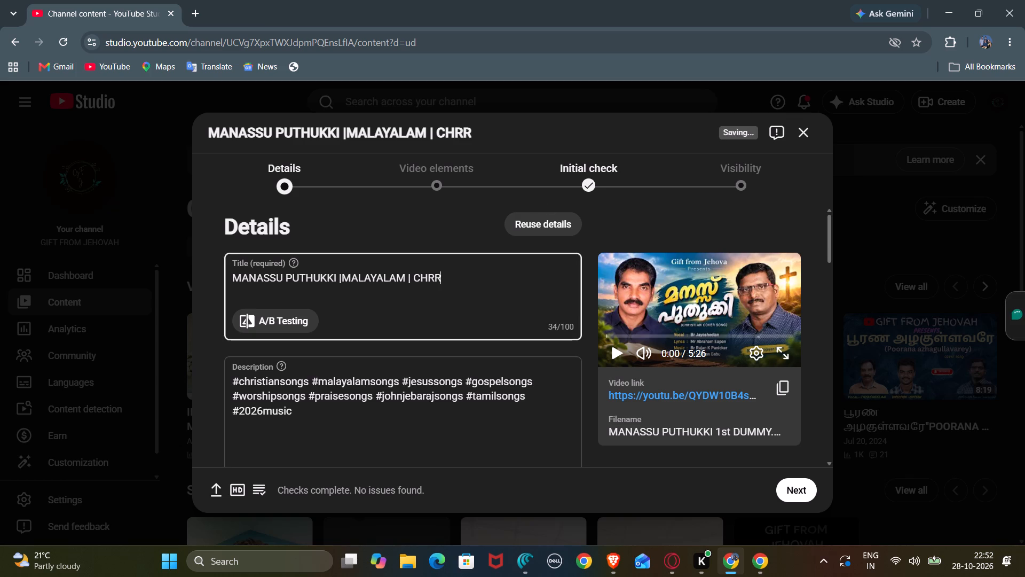
{"action": "key", "text": "BackSpace"}
{"action": "type", "text": "ISTE"}
{"action": "key", "text": "n"}
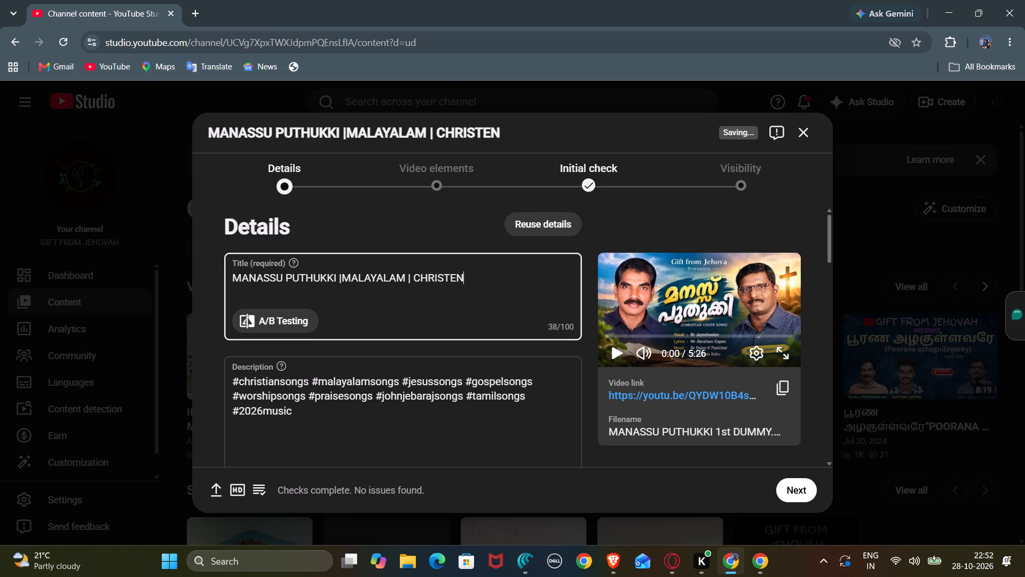
{"action": "key", "text": "BackSpace"}
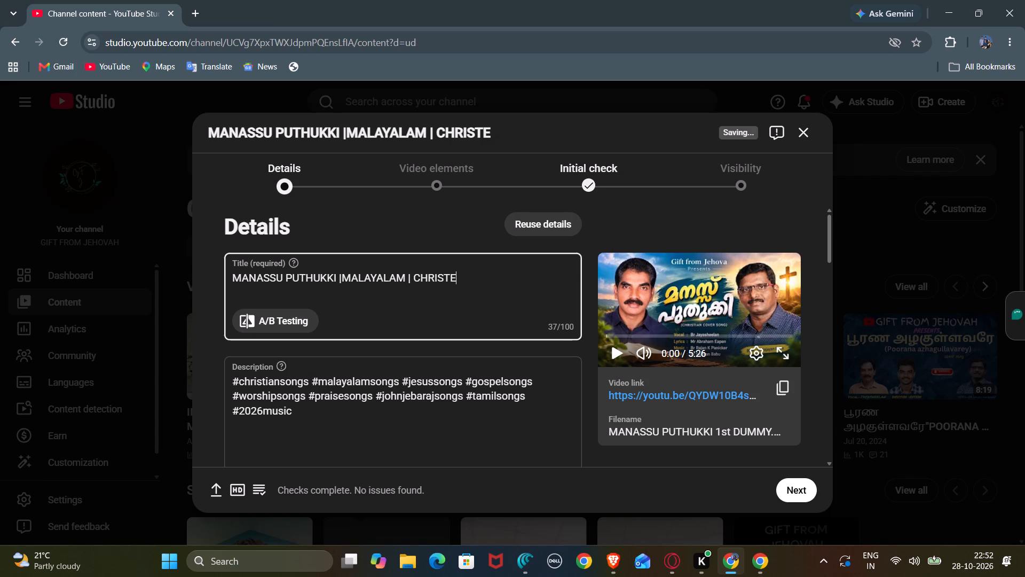
{"action": "type", "text": "AN"}
{"action": "key", "text": "bracketright"}
{"action": "key", "text": "BackSpace"}
{"action": "key", "text": "BackSpace"}
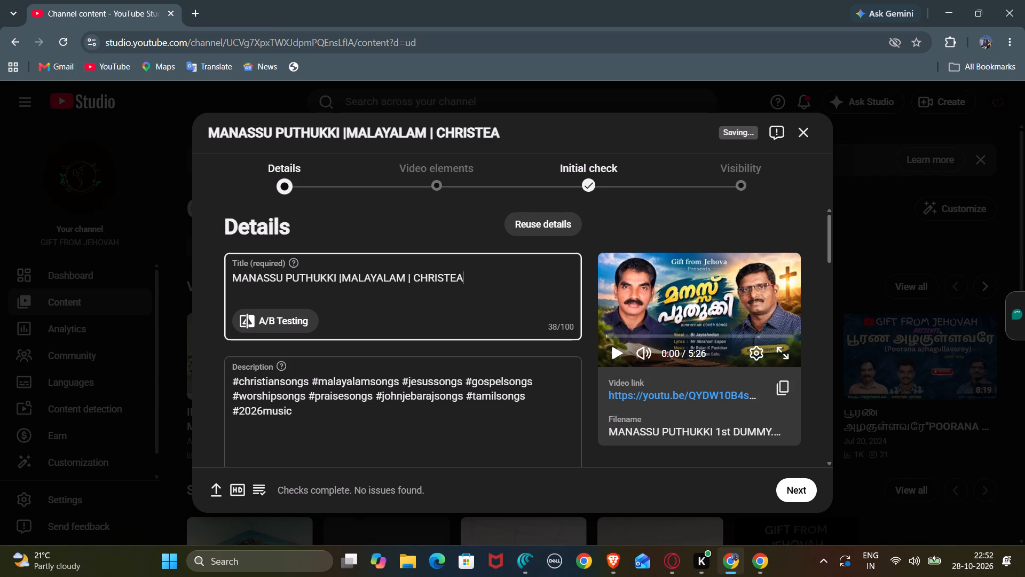
{"action": "key", "text": "BackSpace"}
{"action": "key", "text": "i"}
{"action": "key", "text": "BackSpace"}
{"action": "key", "text": "BackSpace"}
{"action": "type", "text": "INE"}
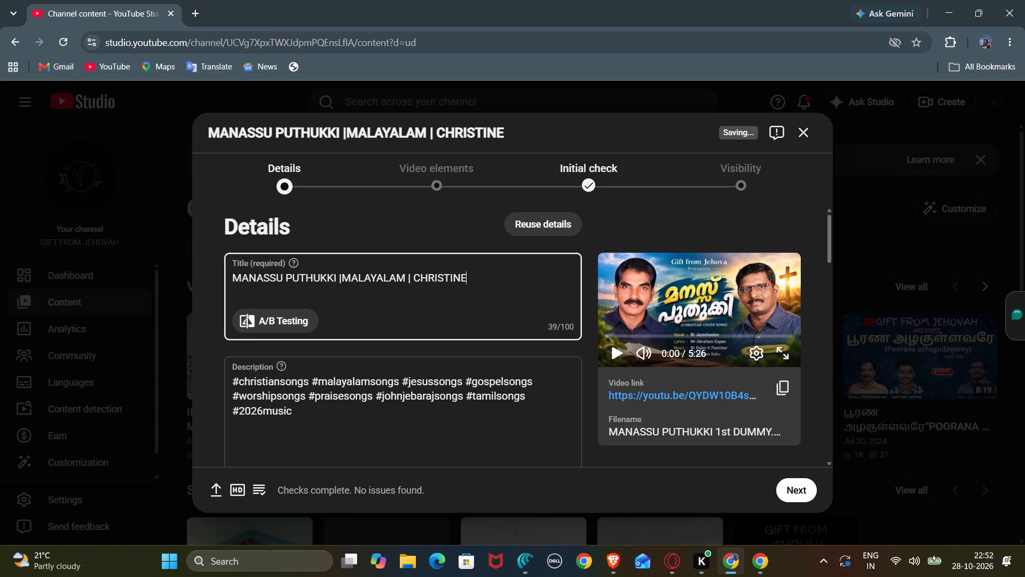
Continue the video title after CHRISTINE with "SONG |".
{"action": "key", "text": "space"}
{"action": "type", "text": "SO"}
{"action": "key", "text": "n"}
{"action": "key", "text": "g"}
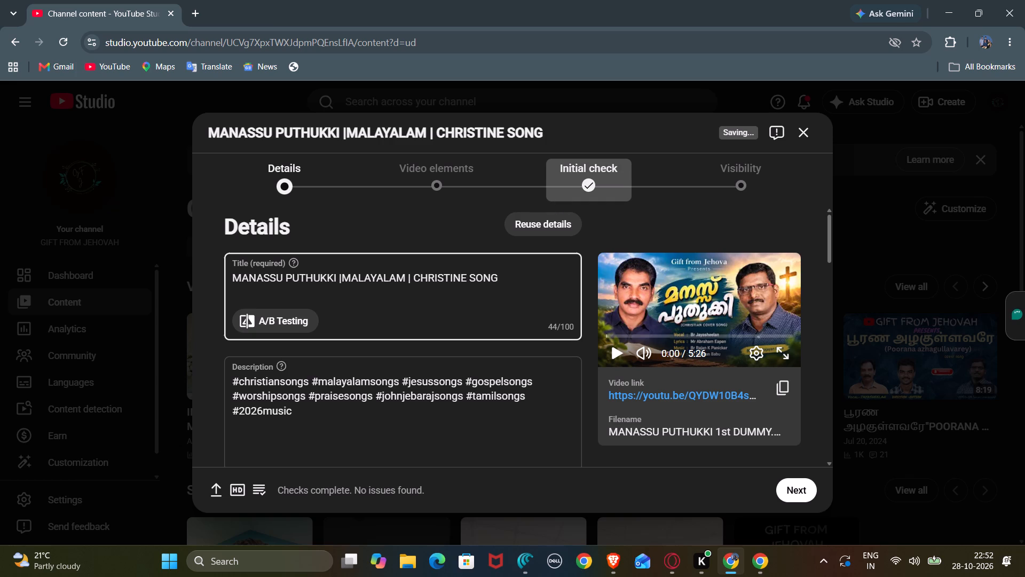
{"action": "key", "text": "space"}
{"action": "type", "text": "|"}
{"action": "key", "text": "space"}
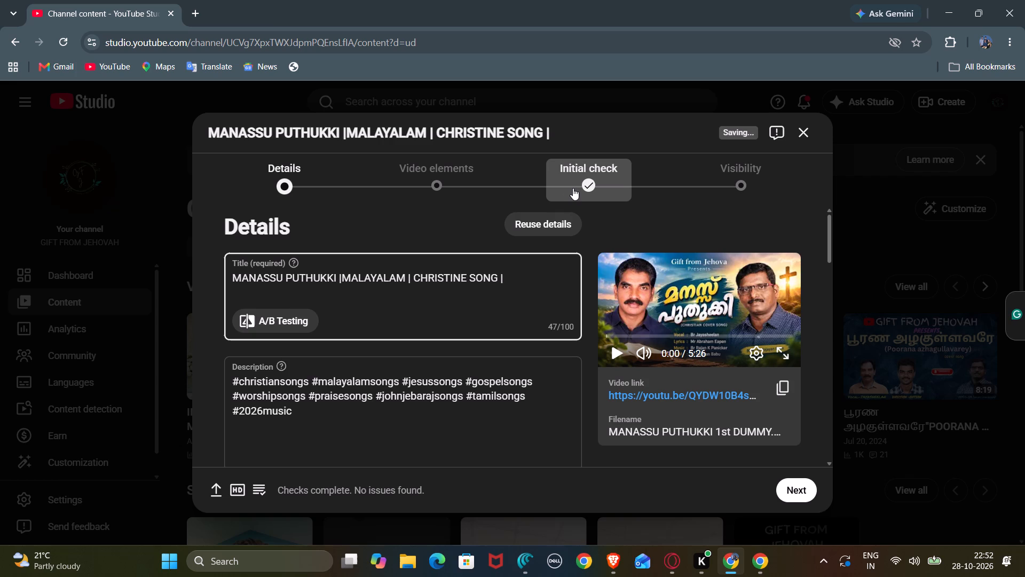
Add the vocal credit "VOCAL JAYASEELAN" at the end of the video title.
{"action": "type", "text": "CO"}
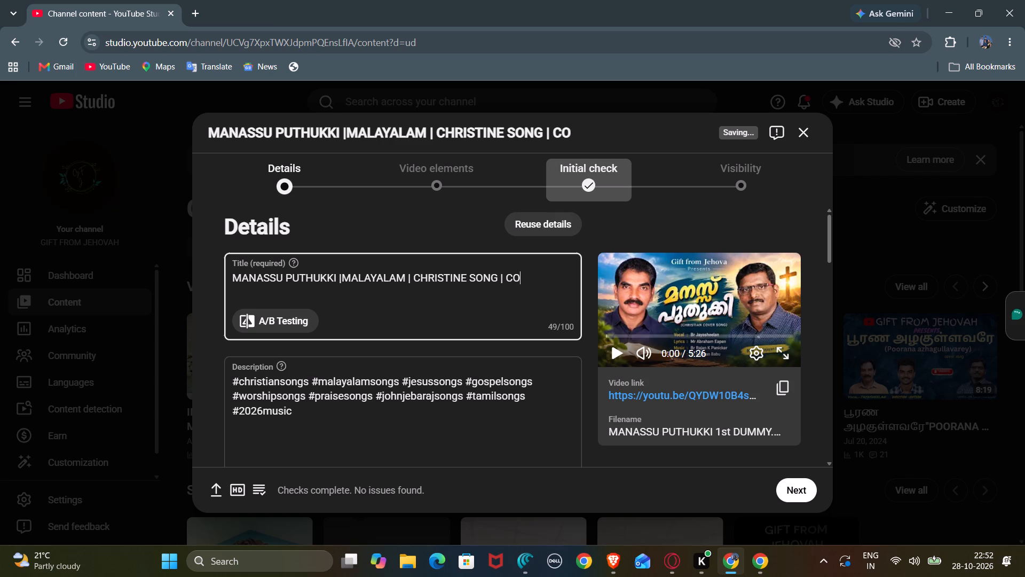
{"action": "key", "text": "BackSpace"}
{"action": "key", "text": "BackSpace"}
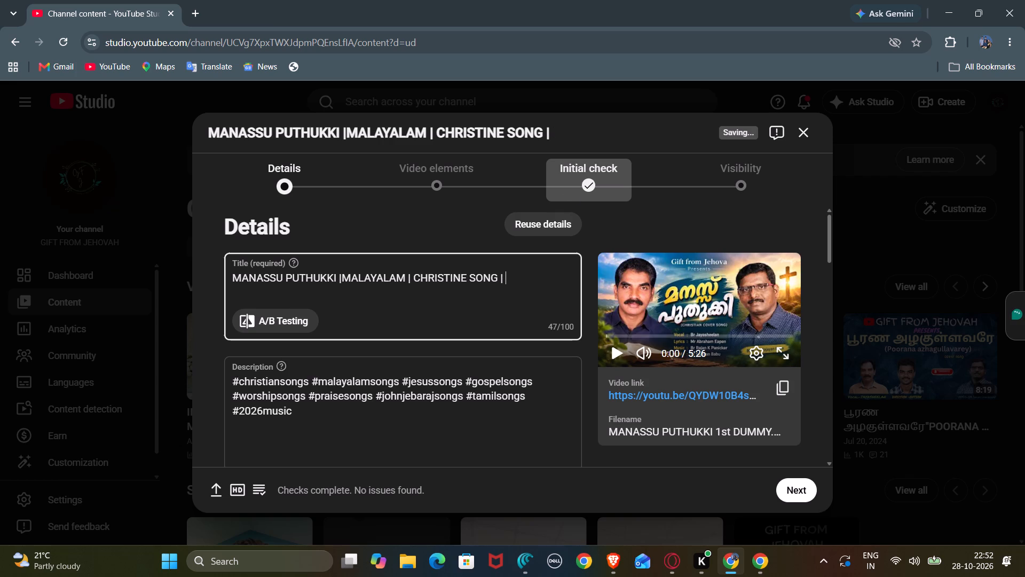
{"action": "type", "text": "VOCAL"}
{"action": "key", "text": "space"}
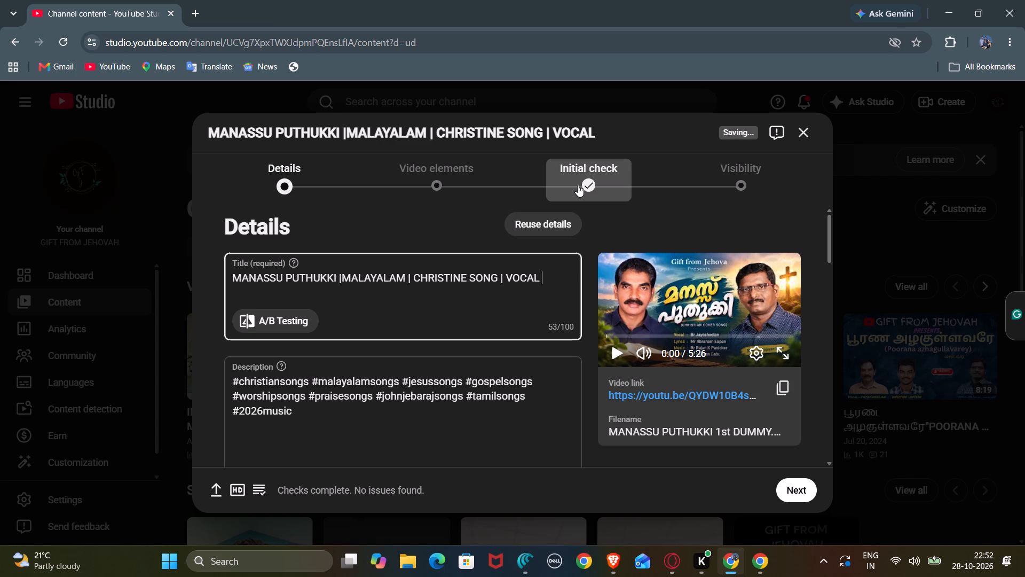
{"action": "type", "text": "JAYASEELAN"}
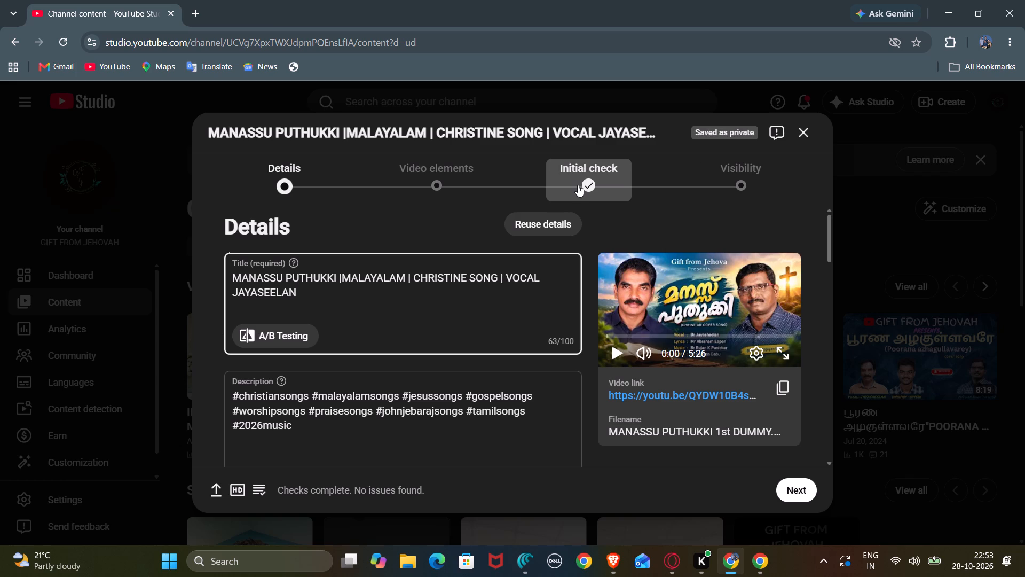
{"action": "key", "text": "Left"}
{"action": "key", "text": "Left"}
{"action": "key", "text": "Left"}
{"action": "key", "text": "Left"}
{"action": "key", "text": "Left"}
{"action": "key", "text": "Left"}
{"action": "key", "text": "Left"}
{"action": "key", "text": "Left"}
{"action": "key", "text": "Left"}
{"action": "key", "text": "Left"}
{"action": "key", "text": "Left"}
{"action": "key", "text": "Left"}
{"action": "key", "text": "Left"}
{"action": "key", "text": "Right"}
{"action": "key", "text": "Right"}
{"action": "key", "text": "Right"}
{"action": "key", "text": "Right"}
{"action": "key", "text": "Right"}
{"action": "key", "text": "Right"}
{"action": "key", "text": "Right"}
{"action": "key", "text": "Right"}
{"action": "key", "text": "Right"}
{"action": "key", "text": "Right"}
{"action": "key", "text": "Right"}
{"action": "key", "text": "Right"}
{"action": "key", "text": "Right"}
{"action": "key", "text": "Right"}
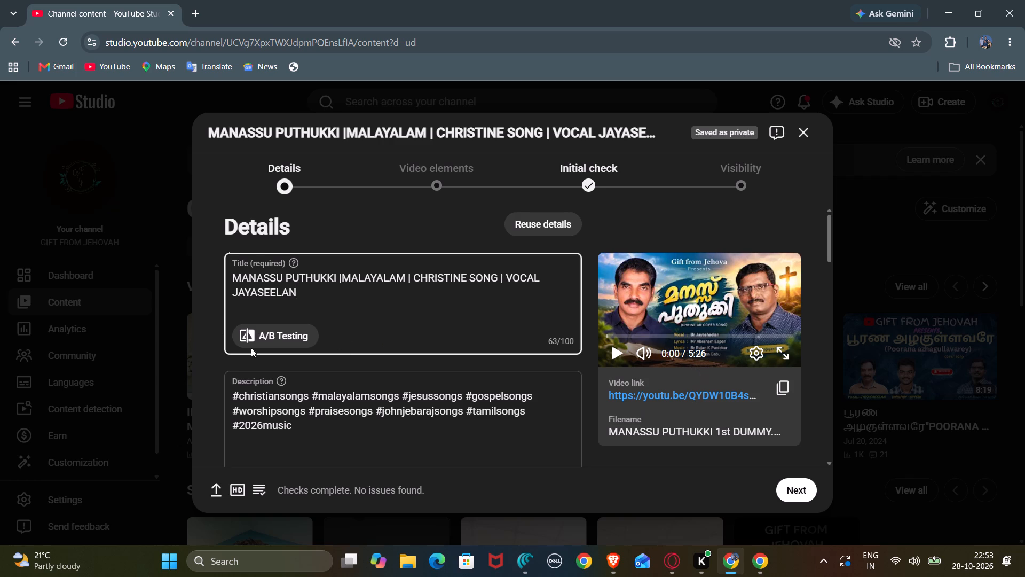
Proceed from the details through the video elements and initial check to the visibility settings, without adding any video elements.
{"action": "scroll", "coordinate": [246, 347], "scroll_direction": "down", "scroll_amount": 17}
{"action": "scroll", "coordinate": [292, 357], "scroll_direction": "down", "scroll_amount": 1}
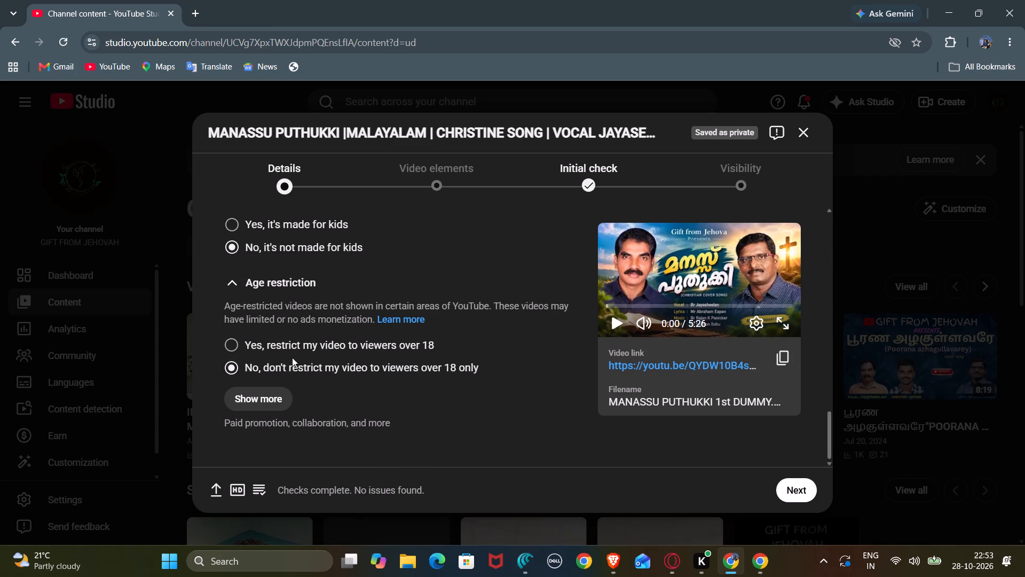
{"action": "scroll", "coordinate": [292, 357], "scroll_direction": "down", "scroll_amount": 1}
{"action": "left_click", "coordinate": [792, 485]}
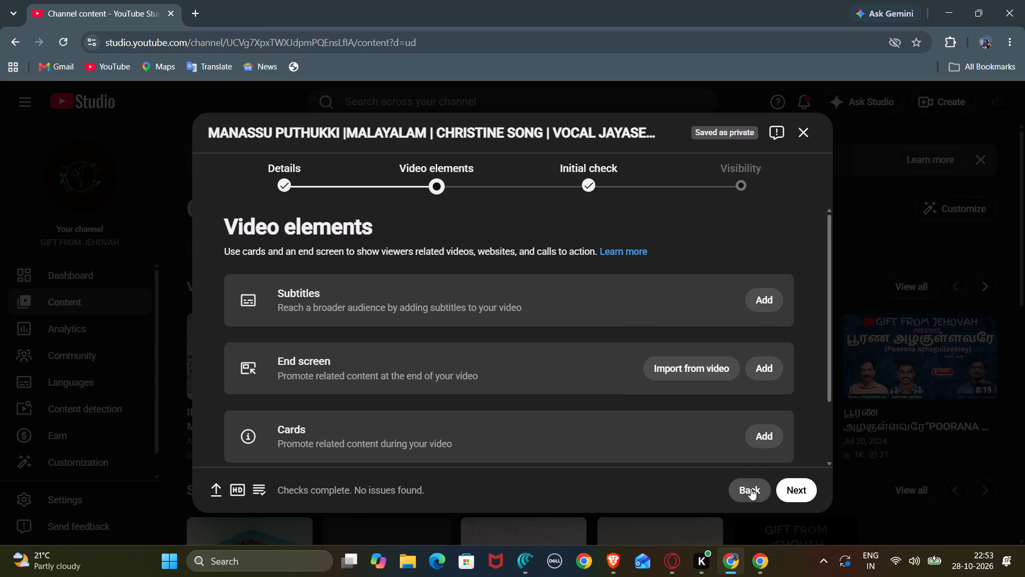
{"action": "scroll", "coordinate": [598, 463], "scroll_direction": "down", "scroll_amount": 5}
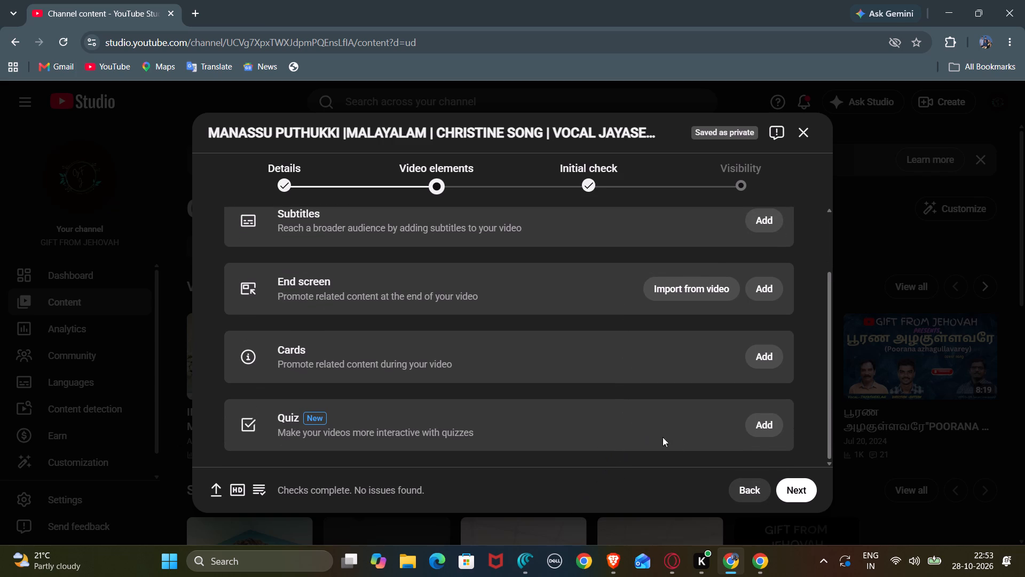
{"action": "left_click", "coordinate": [788, 498]}
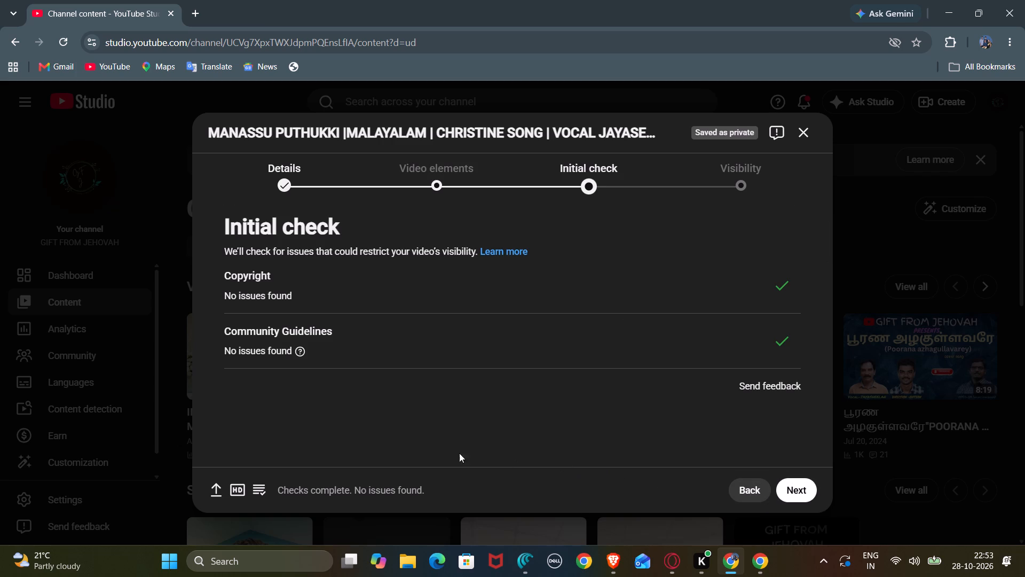
{"action": "left_click", "coordinate": [785, 487]}
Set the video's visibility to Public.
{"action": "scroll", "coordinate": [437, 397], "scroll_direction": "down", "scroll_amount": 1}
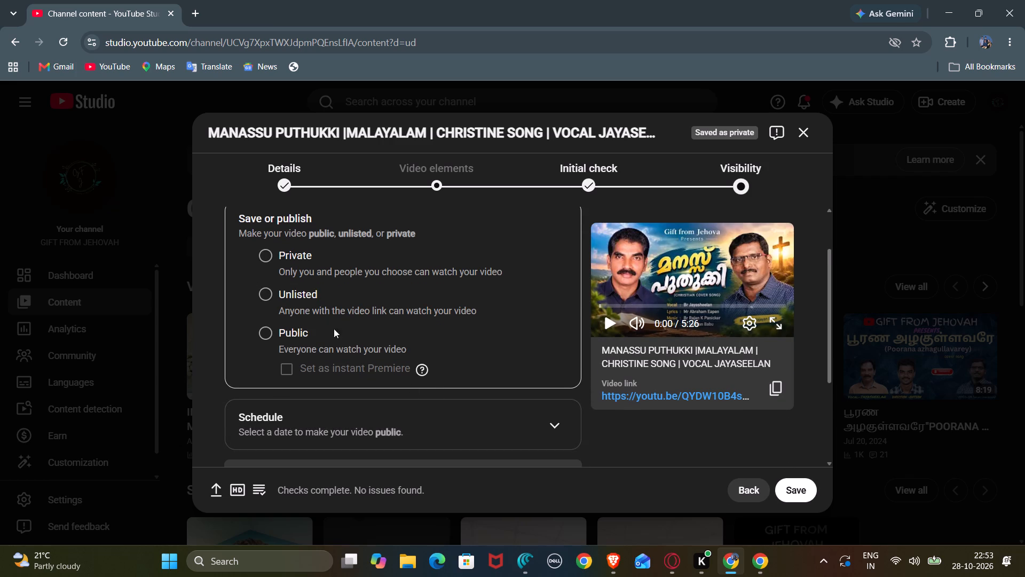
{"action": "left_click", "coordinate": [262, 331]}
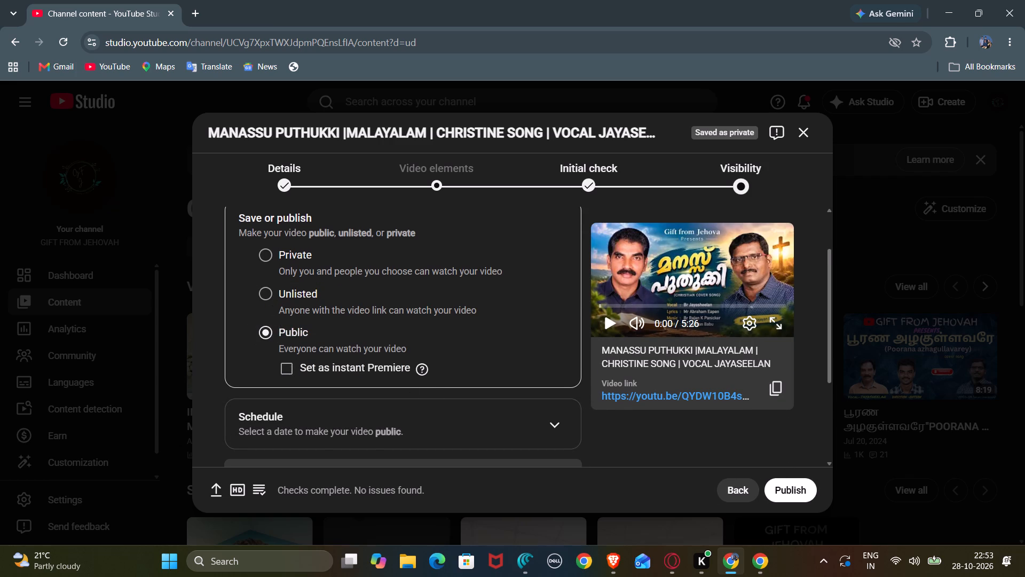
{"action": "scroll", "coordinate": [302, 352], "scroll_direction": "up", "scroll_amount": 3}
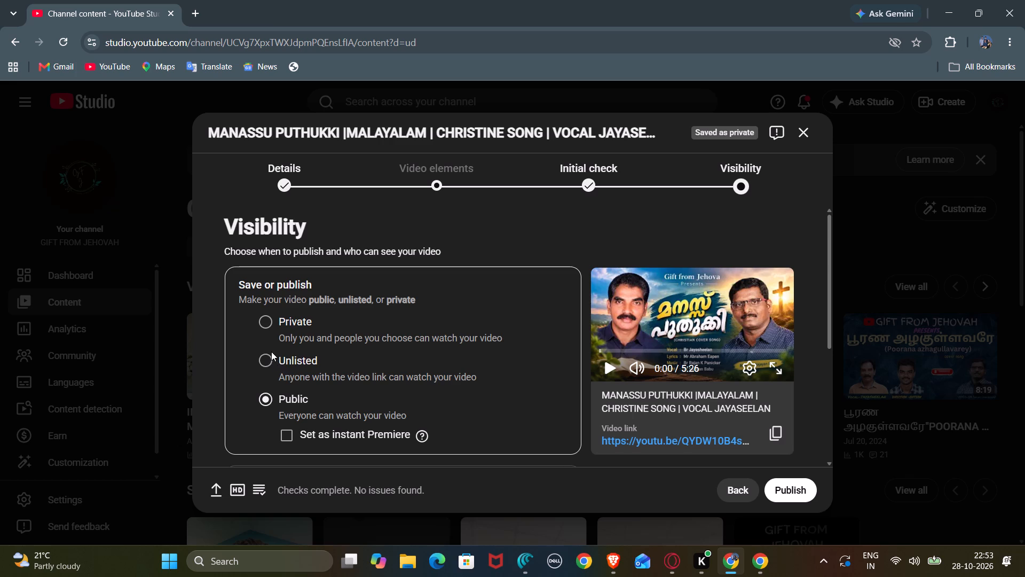
Switch the video to scheduled publishing and set the date to Oct 28, 2026.
{"action": "scroll", "coordinate": [373, 314], "scroll_direction": "down", "scroll_amount": 10}
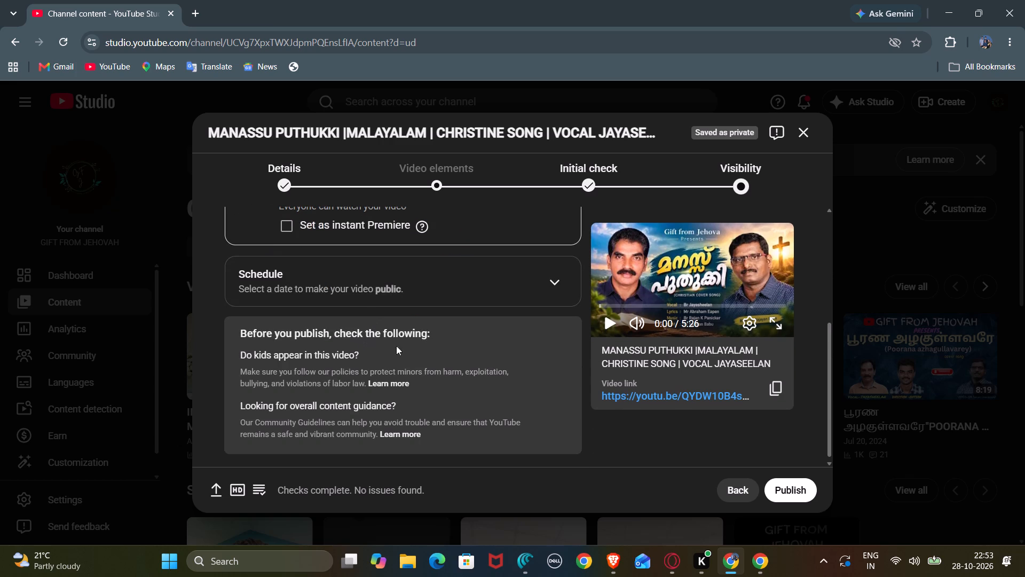
{"action": "left_click", "coordinate": [336, 284]}
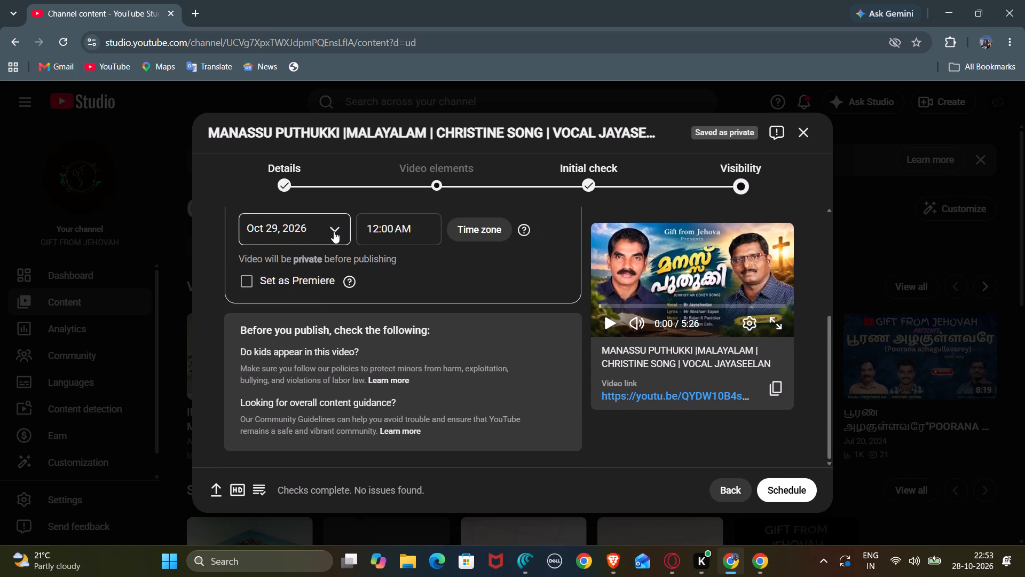
{"action": "left_click", "coordinate": [333, 231]}
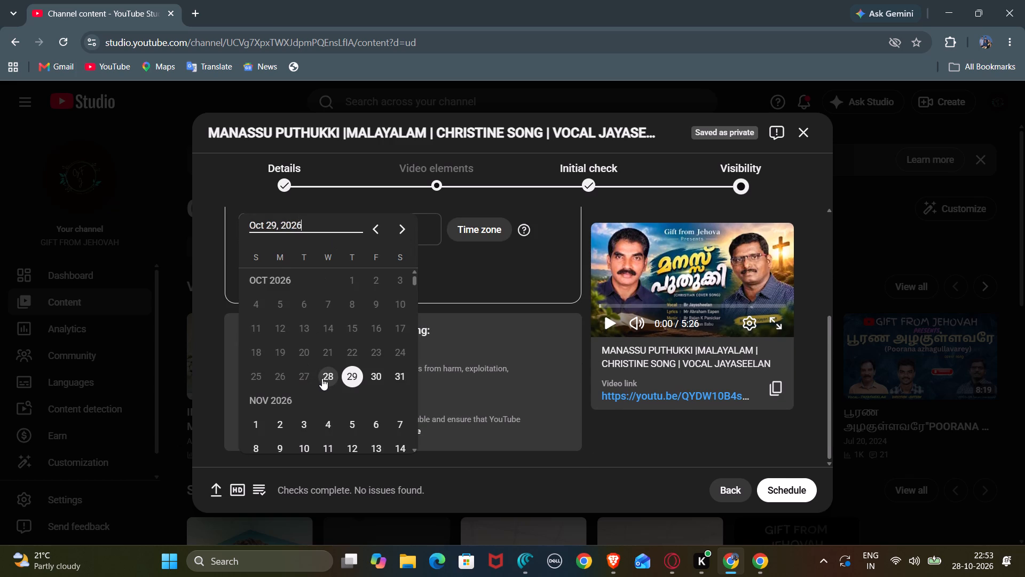
{"action": "left_click", "coordinate": [322, 378]}
Open the publish time for the scheduled video and look through the available times.
{"action": "left_click", "coordinate": [392, 232]}
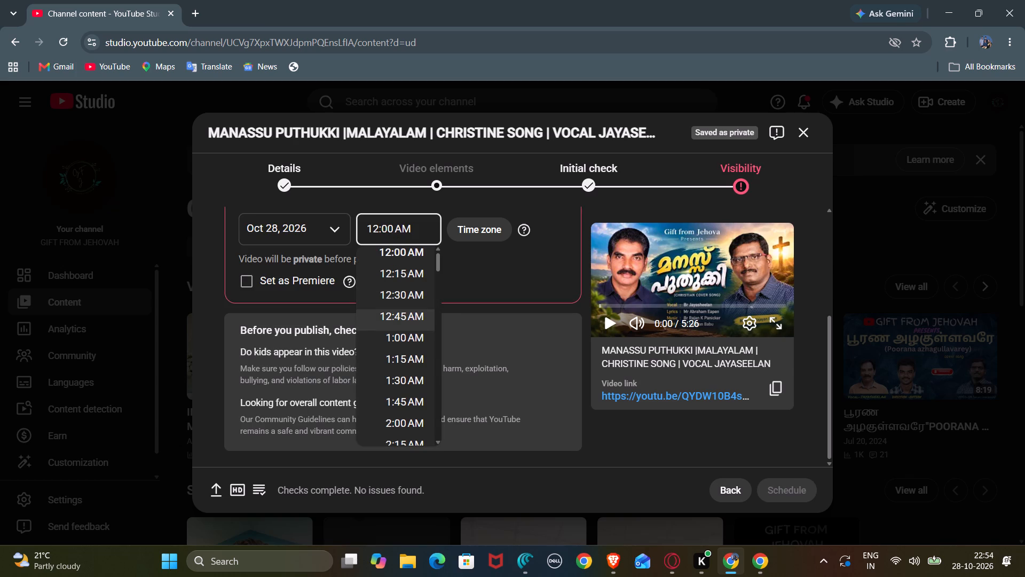
{"action": "scroll", "coordinate": [408, 304], "scroll_direction": "up", "scroll_amount": 3}
{"action": "scroll", "coordinate": [408, 304], "scroll_direction": "down", "scroll_amount": 4}
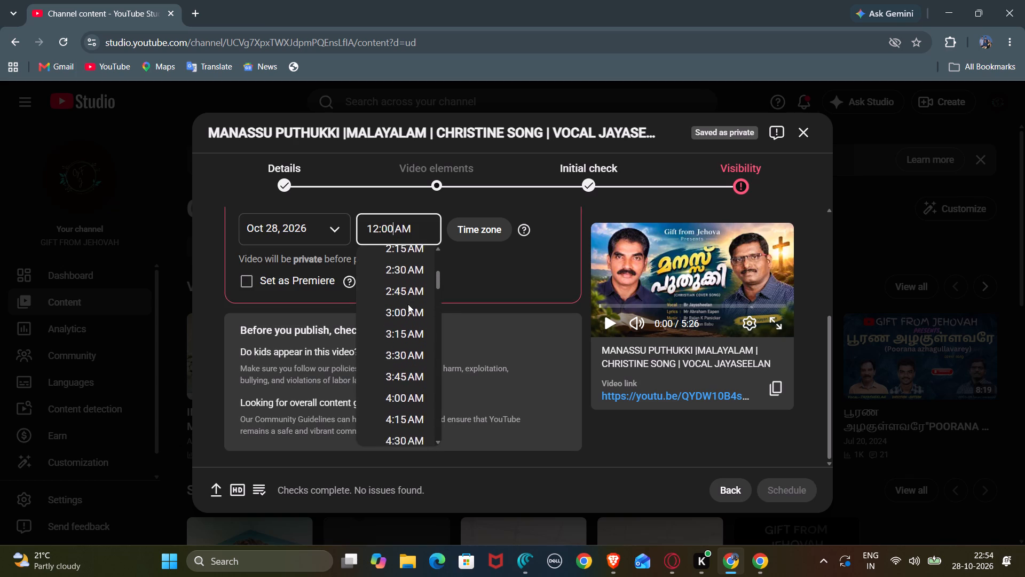
{"action": "scroll", "coordinate": [405, 300], "scroll_direction": "up", "scroll_amount": 5}
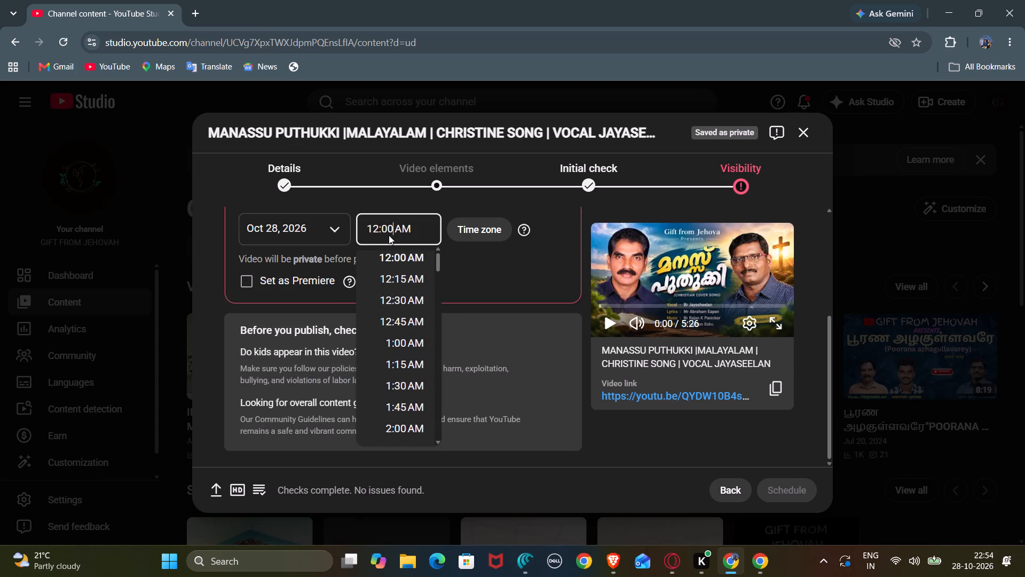
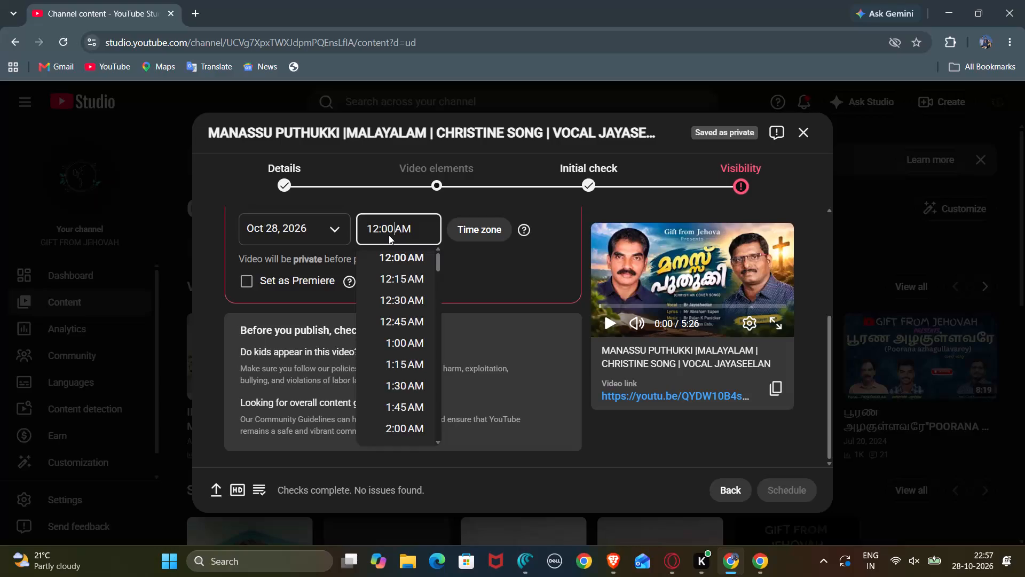
Set the scheduled publish time to 11:00 PM.
{"action": "key", "text": "Right"}
{"action": "key", "text": "BackSpace"}
{"action": "key", "text": "BackSpace"}
{"action": "type", "text": "P,"}
{"action": "key", "text": "BackSpace"}
{"action": "key", "text": "m"}
{"action": "key", "text": "Left"}
{"action": "key", "text": "Left"}
{"action": "key", "text": "Left"}
{"action": "key", "text": "Left"}
{"action": "key", "text": "Left"}
{"action": "key", "text": "Left"}
{"action": "key", "text": "BackSpace"}
{"action": "key", "text": "1"}
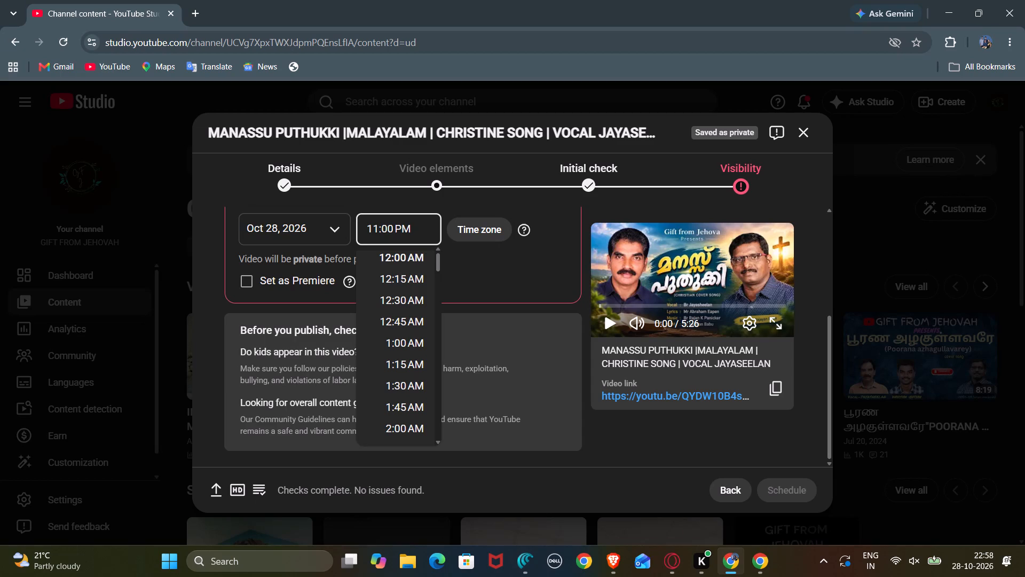
{"action": "left_click", "coordinate": [609, 490]}
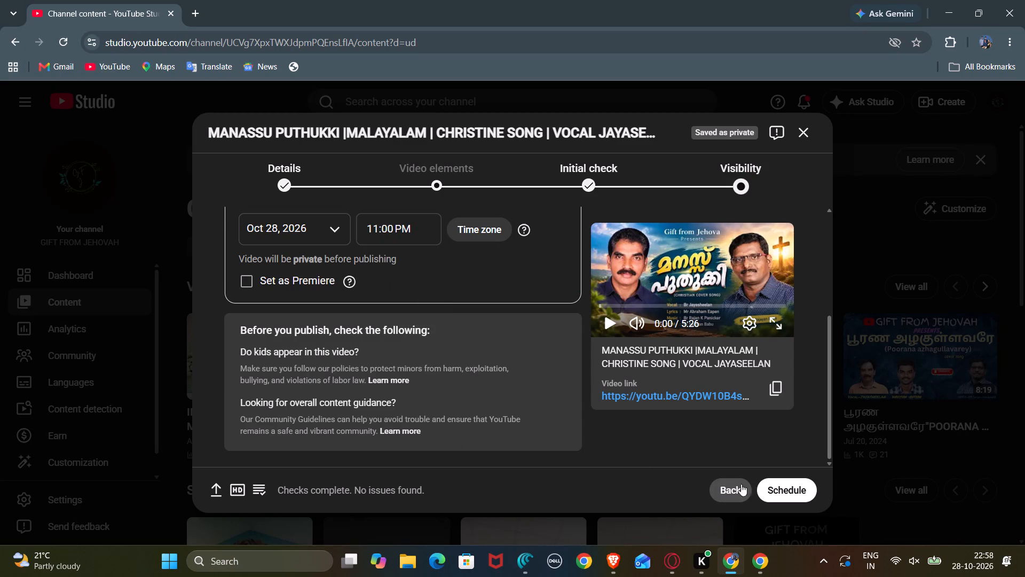
Schedule the MANASSU PUTHUKKI video and close the confirmation.
{"action": "left_click", "coordinate": [793, 490]}
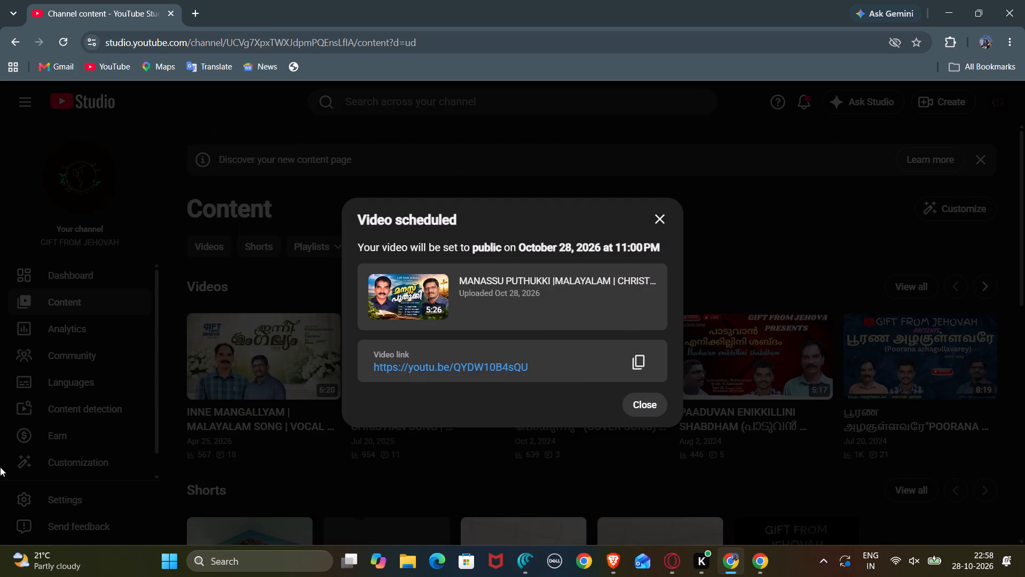
{"action": "left_click", "coordinate": [645, 413]}
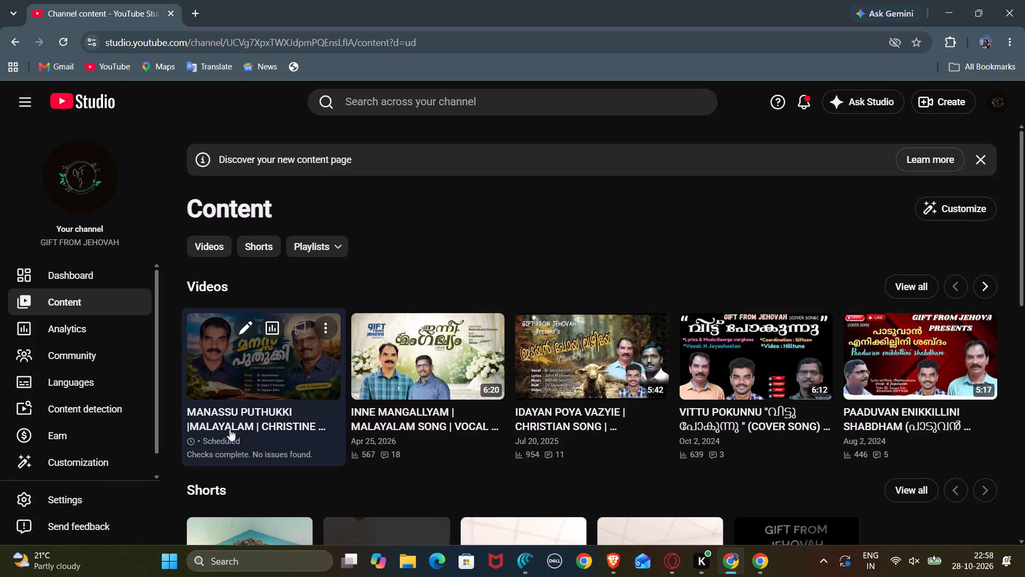
Add SONG after MALAYALAM in the MANASSU PUTHUKKI video's title, save the change, and return to the channel content.
{"action": "left_click", "coordinate": [246, 329]}
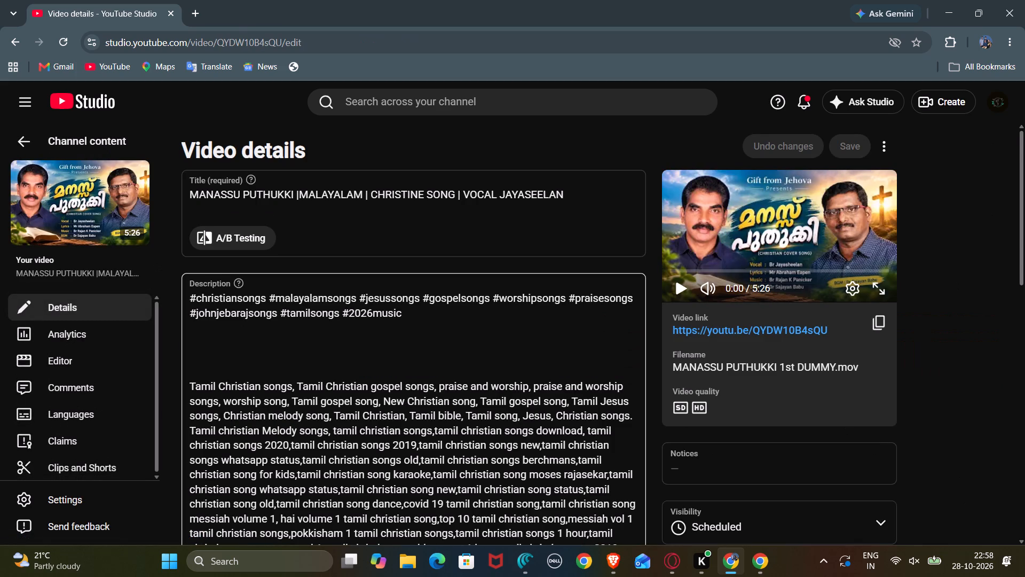
{"action": "left_click", "coordinate": [365, 196]}
{"action": "type", "text": "SONG"}
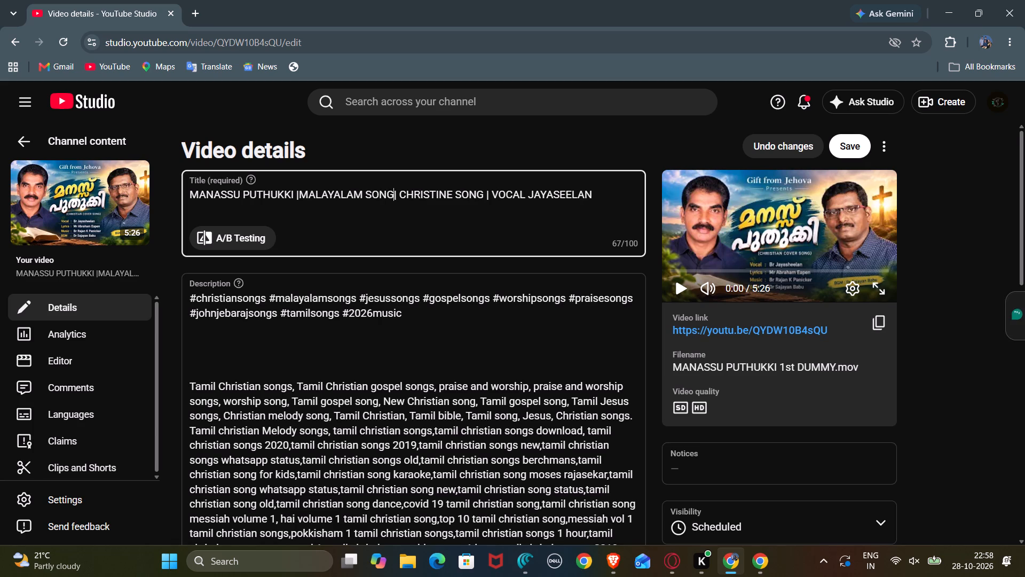
{"action": "key", "text": "space"}
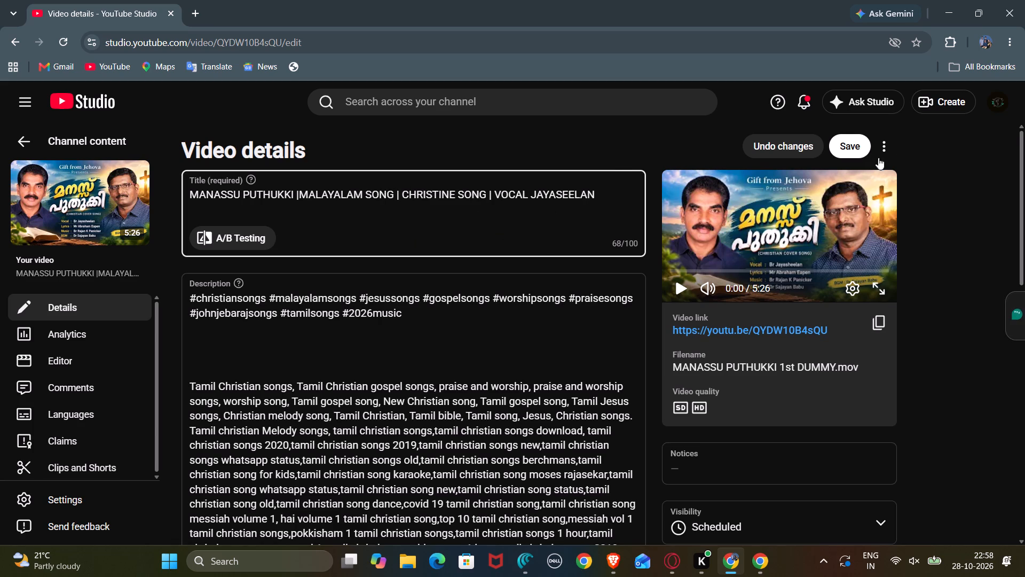
{"action": "left_click", "coordinate": [862, 146]}
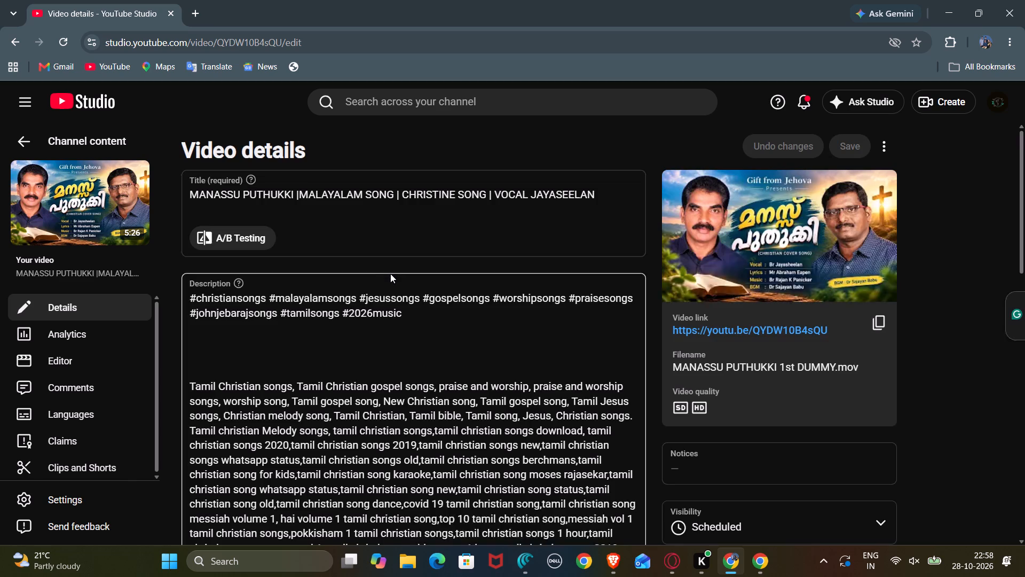
{"action": "left_click", "coordinate": [27, 138]}
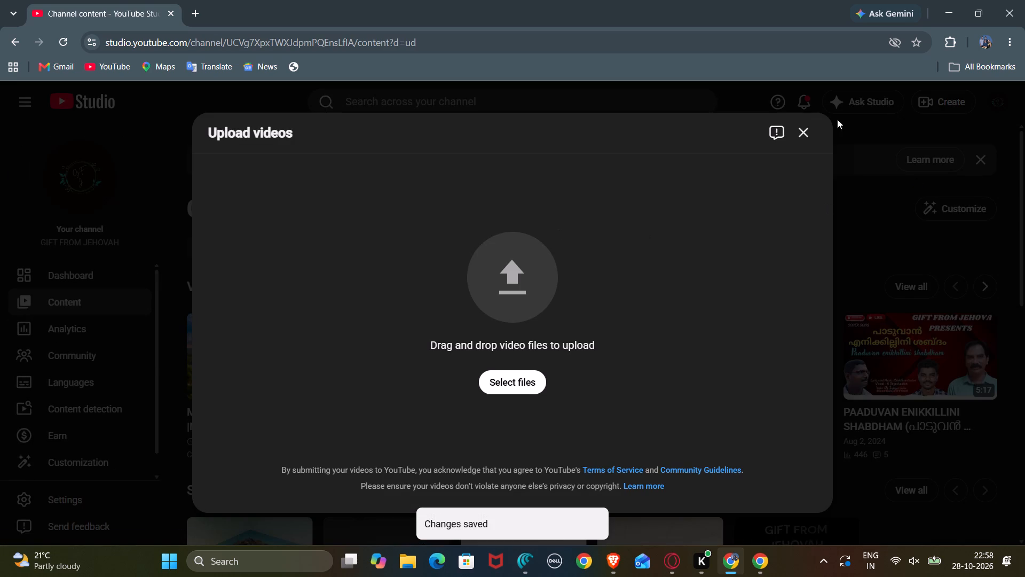
{"action": "left_click", "coordinate": [808, 139]}
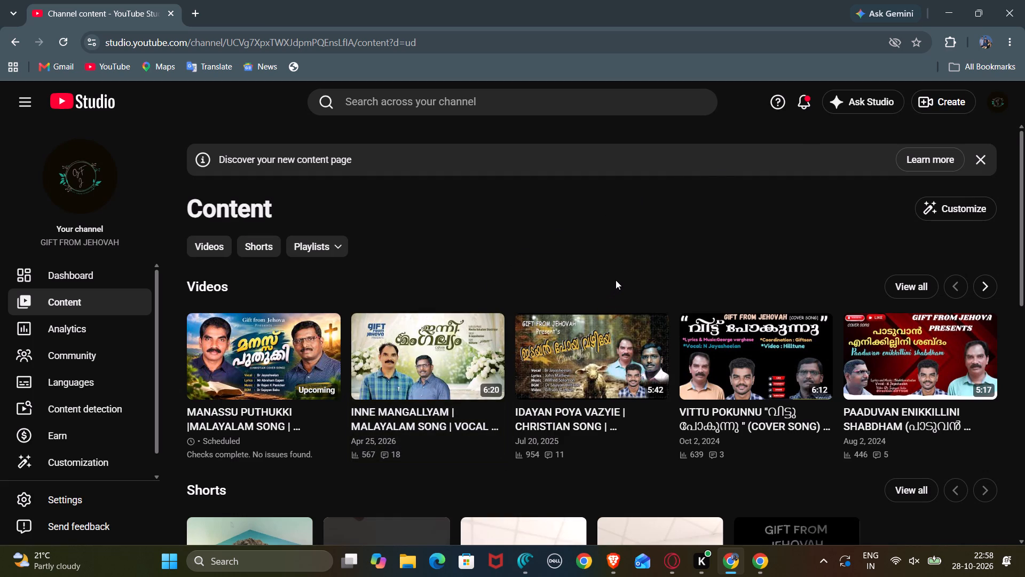
Look through the channel's videos, Shorts and playlists on the content page.
{"action": "scroll", "coordinate": [461, 429], "scroll_direction": "down", "scroll_amount": 2}
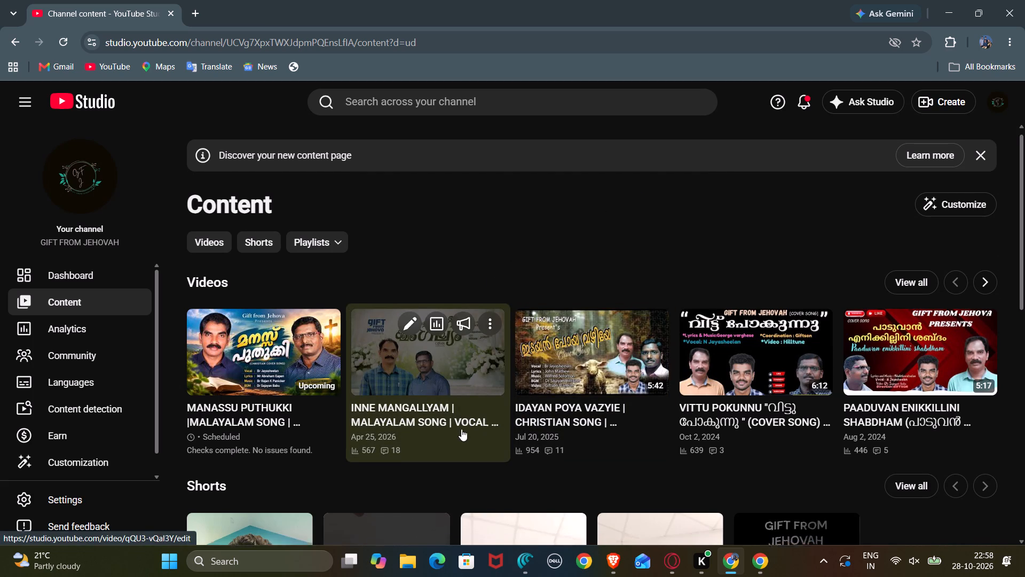
{"action": "scroll", "coordinate": [461, 429], "scroll_direction": "down", "scroll_amount": 4}
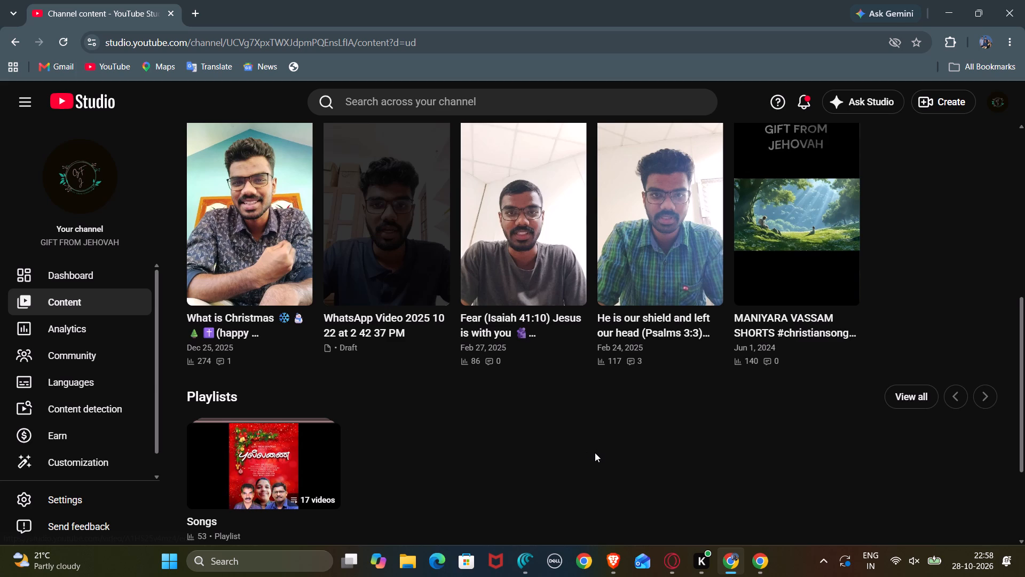
{"action": "scroll", "coordinate": [574, 456], "scroll_direction": "up", "scroll_amount": 1}
{"action": "scroll", "coordinate": [574, 456], "scroll_direction": "down", "scroll_amount": 6}
{"action": "scroll", "coordinate": [570, 455], "scroll_direction": "up", "scroll_amount": 2}
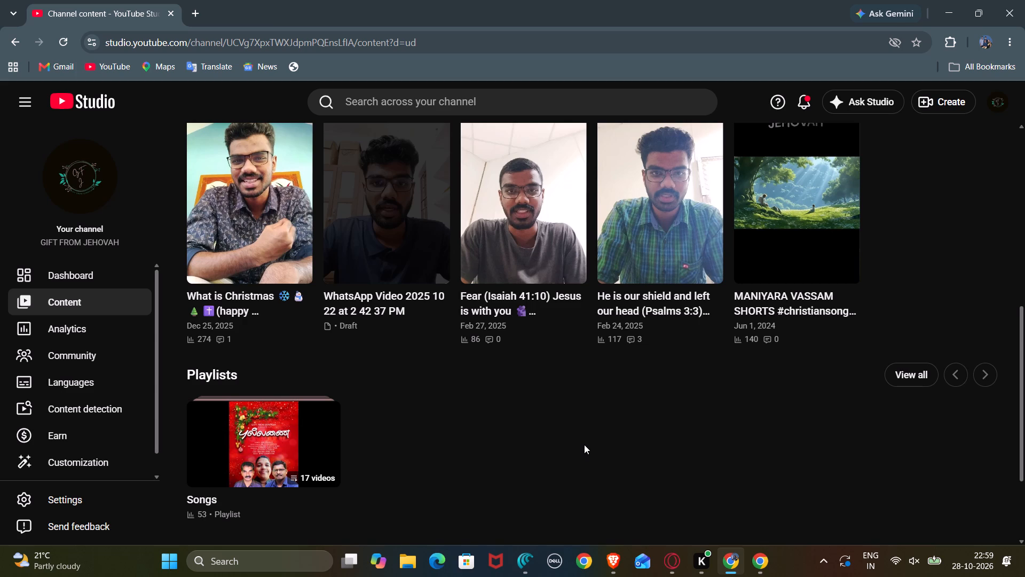
Open the details of the What is Christmas Short and review its title, description, thumbnail, playlist, audience and visibility settings.
{"action": "left_click", "coordinate": [248, 236]}
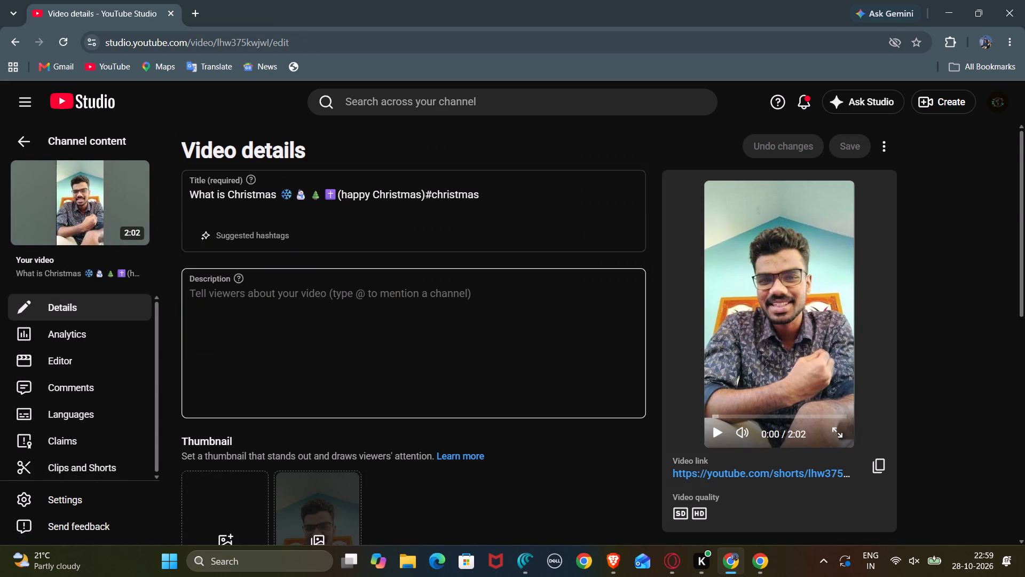
{"action": "scroll", "coordinate": [476, 306], "scroll_direction": "down", "scroll_amount": 3}
{"action": "scroll", "coordinate": [559, 338], "scroll_direction": "down", "scroll_amount": 2}
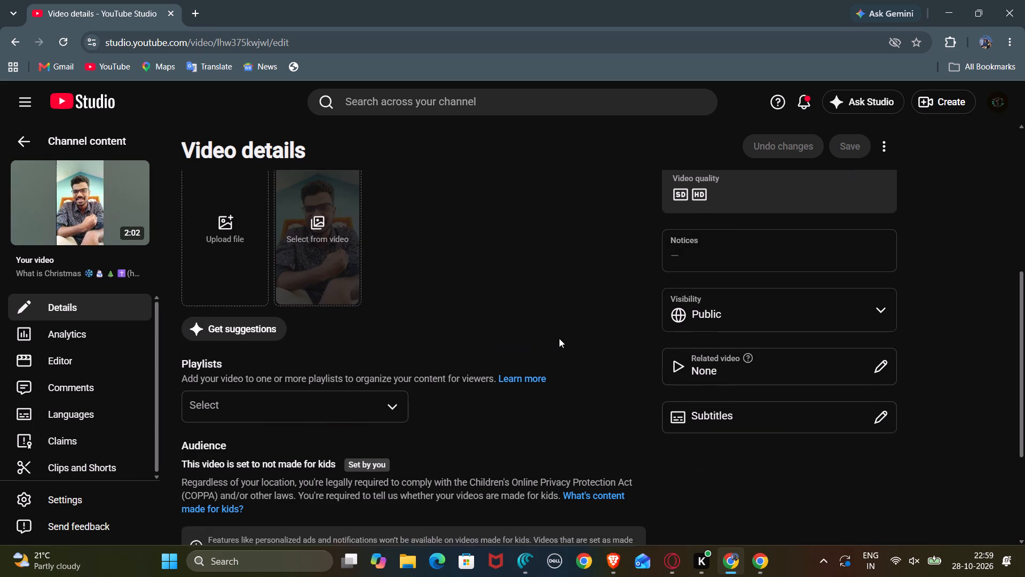
{"action": "scroll", "coordinate": [530, 323], "scroll_direction": "down", "scroll_amount": 5}
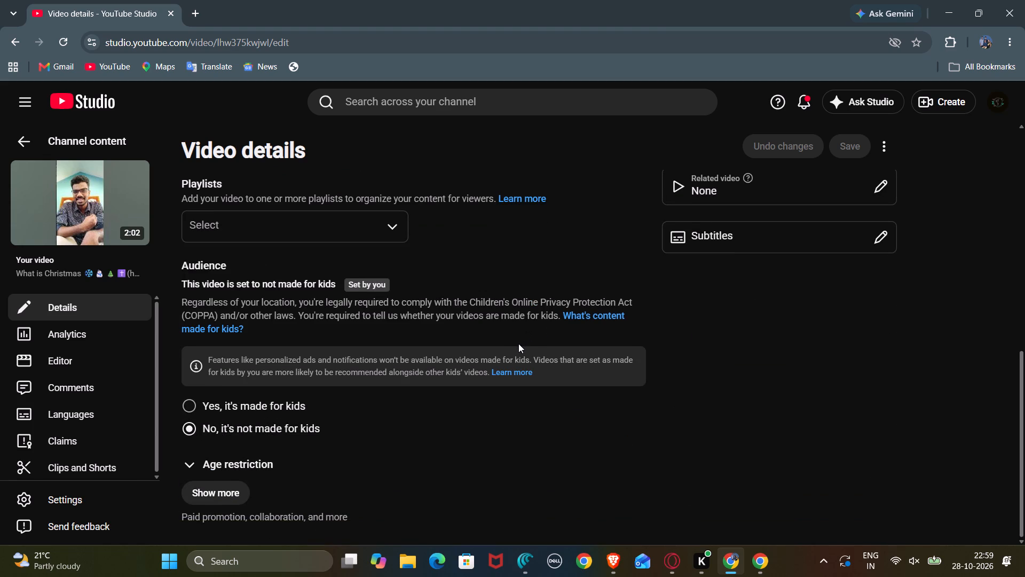
{"action": "scroll", "coordinate": [518, 344], "scroll_direction": "down", "scroll_amount": 4}
{"action": "scroll", "coordinate": [526, 346], "scroll_direction": "up", "scroll_amount": 6}
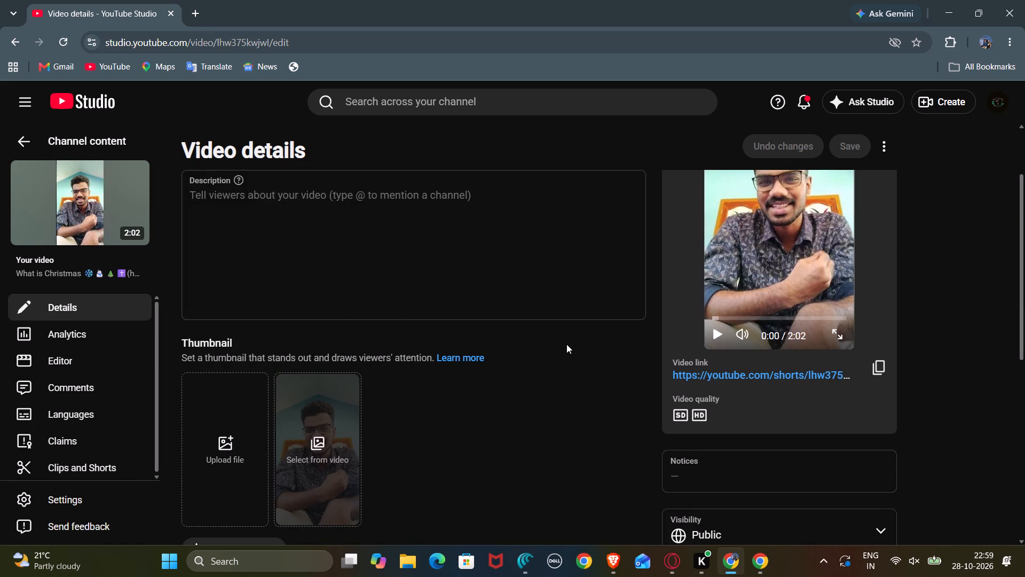
{"action": "scroll", "coordinate": [597, 329], "scroll_direction": "up", "scroll_amount": 4}
{"action": "scroll", "coordinate": [672, 299], "scroll_direction": "up", "scroll_amount": 2}
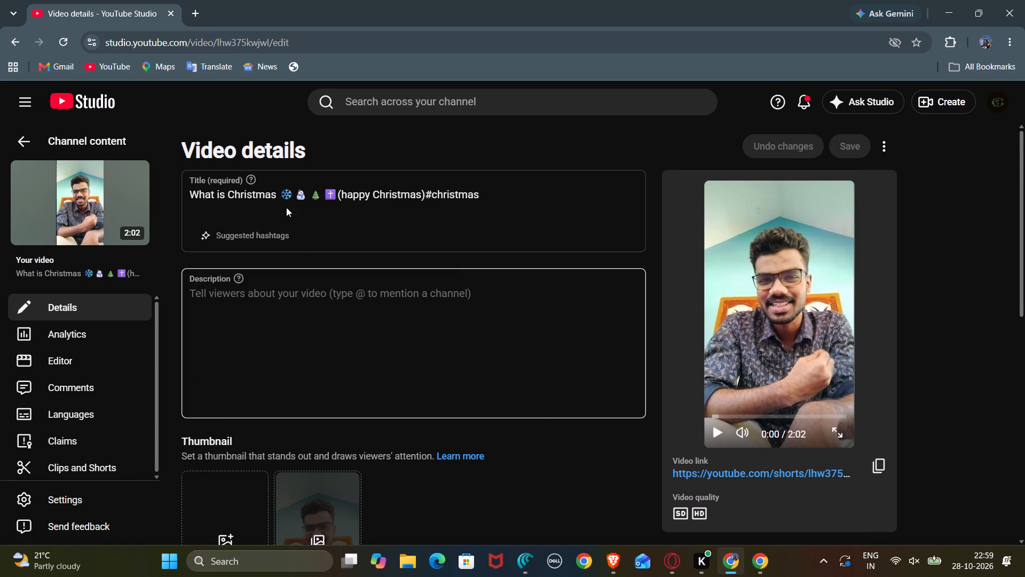
View the analytics of the "What is Christmas" Short and return to the channel content.
{"action": "left_click", "coordinate": [66, 337]}
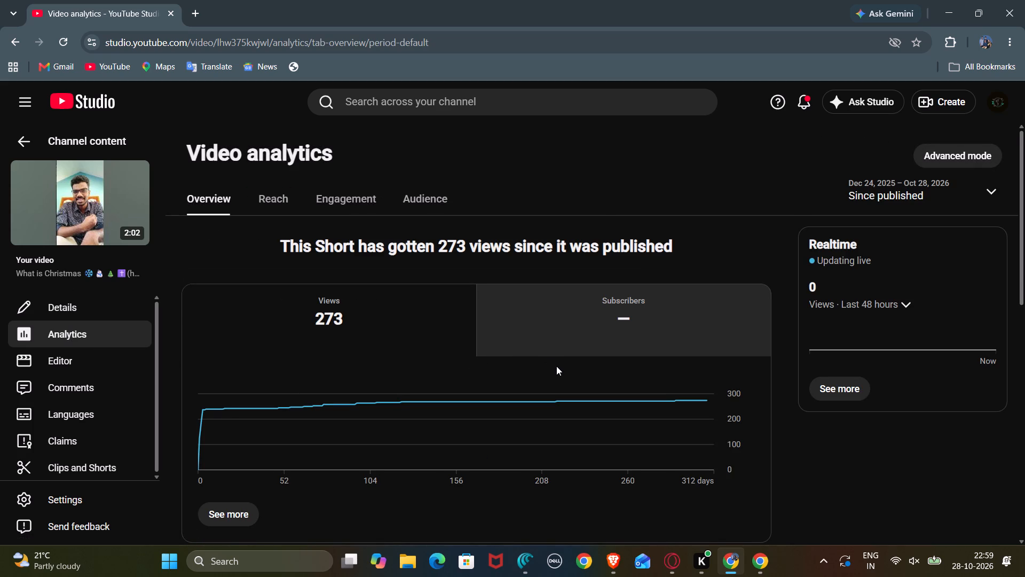
{"action": "left_click", "coordinate": [16, 142]}
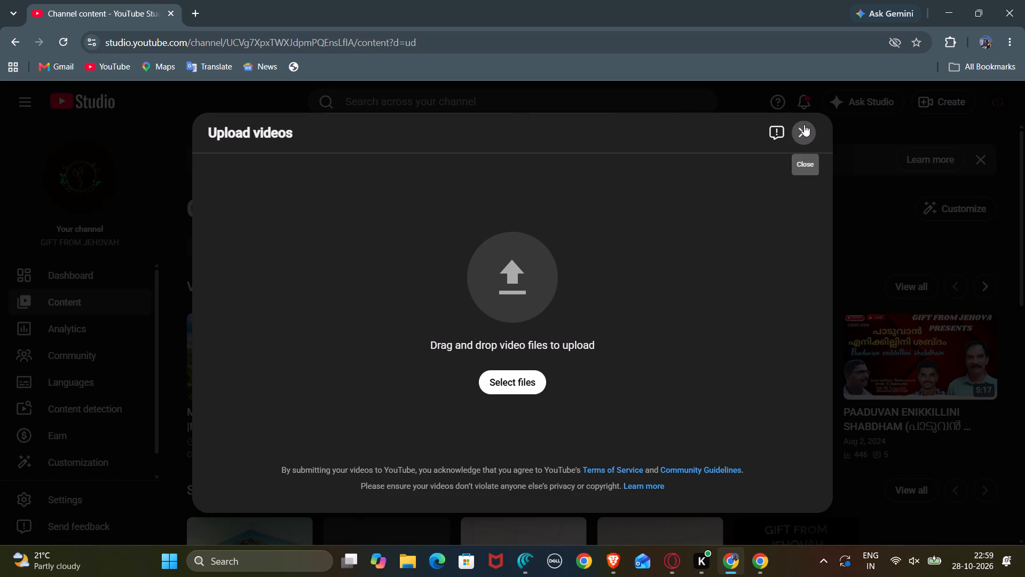
{"action": "left_click", "coordinate": [804, 124]}
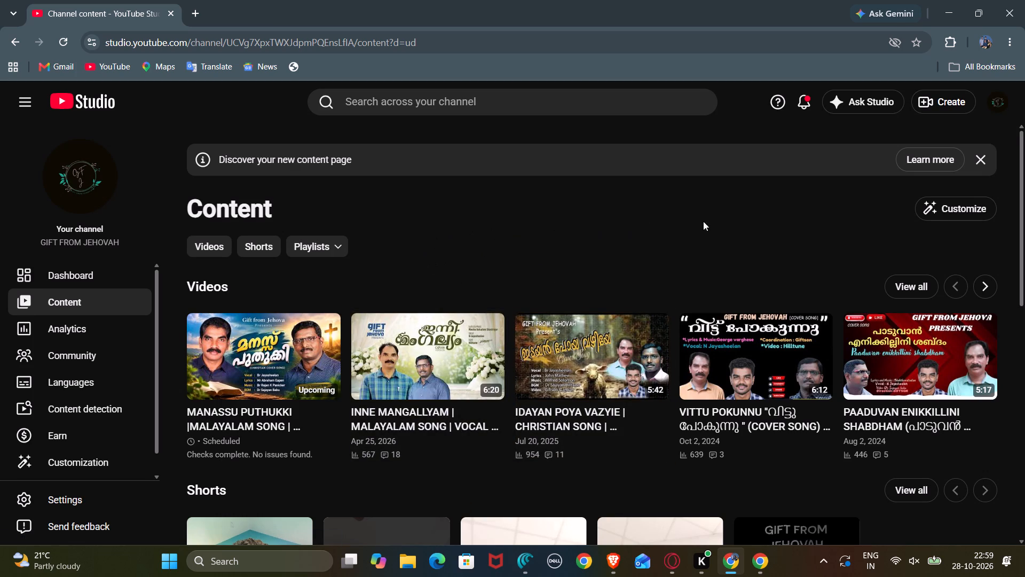
Look through the channel's content overview and its full Shorts and Videos lists.
{"action": "left_click", "coordinate": [995, 107]}
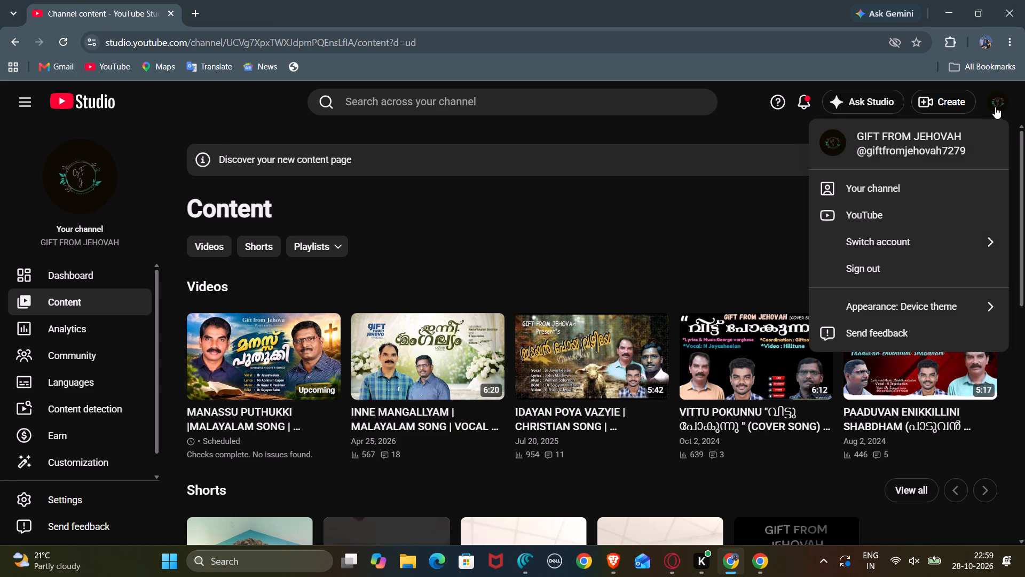
{"action": "left_click", "coordinate": [619, 260]}
{"action": "scroll", "coordinate": [619, 260], "scroll_direction": "down", "scroll_amount": 6}
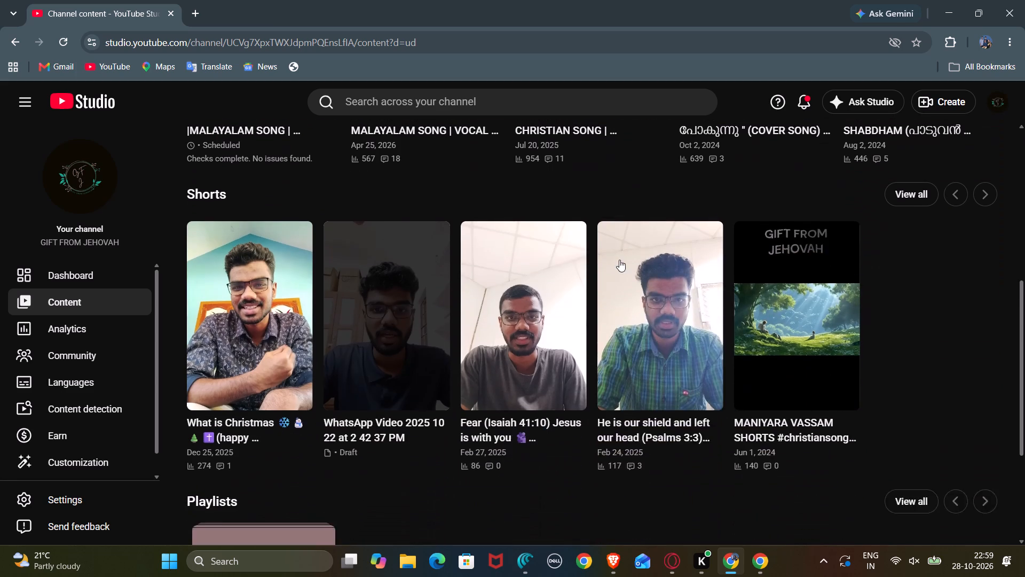
{"action": "scroll", "coordinate": [504, 483], "scroll_direction": "down", "scroll_amount": 2}
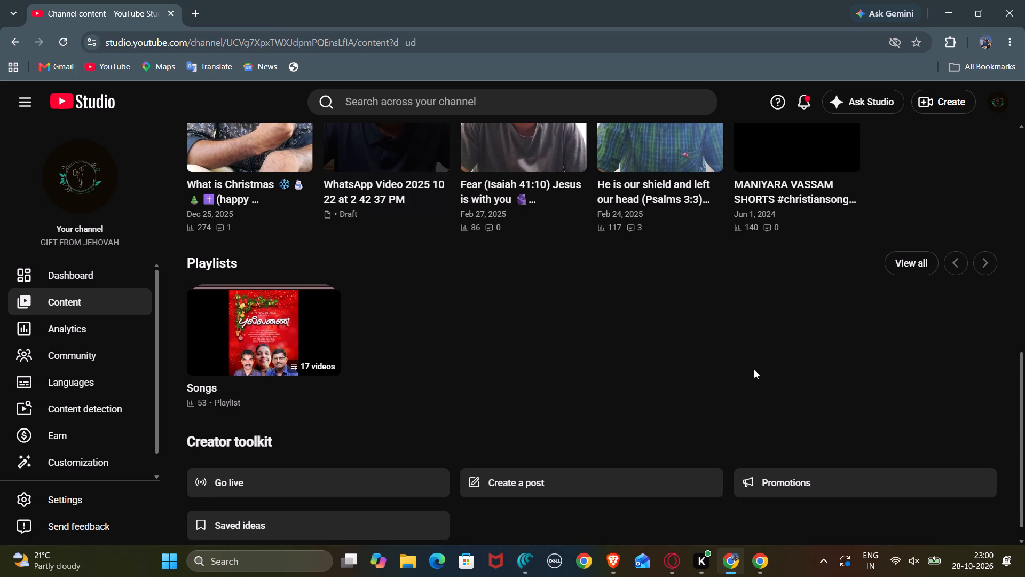
{"action": "scroll", "coordinate": [754, 369], "scroll_direction": "up", "scroll_amount": 2}
{"action": "scroll", "coordinate": [873, 366], "scroll_direction": "up", "scroll_amount": 3}
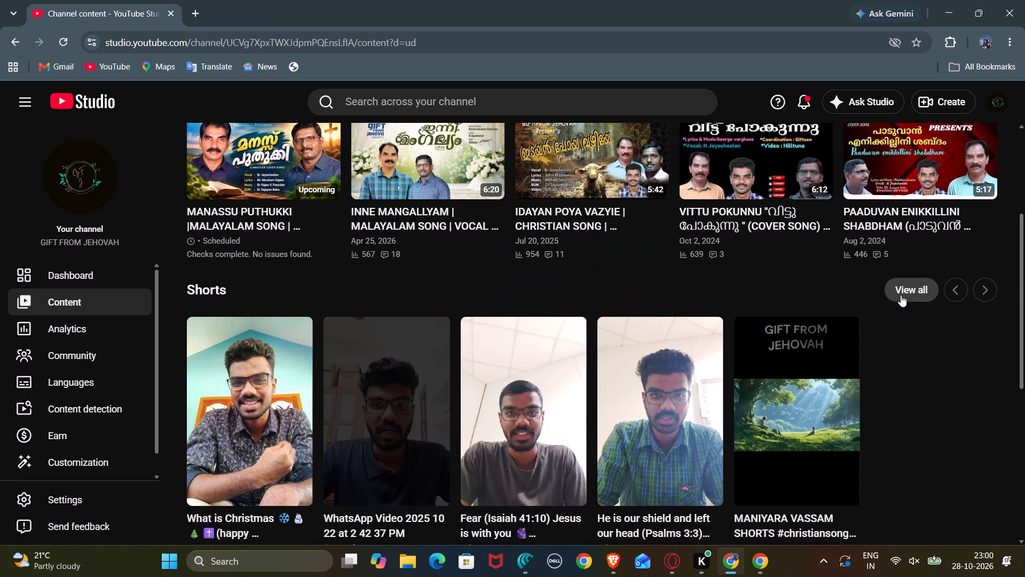
{"action": "left_click", "coordinate": [916, 293]}
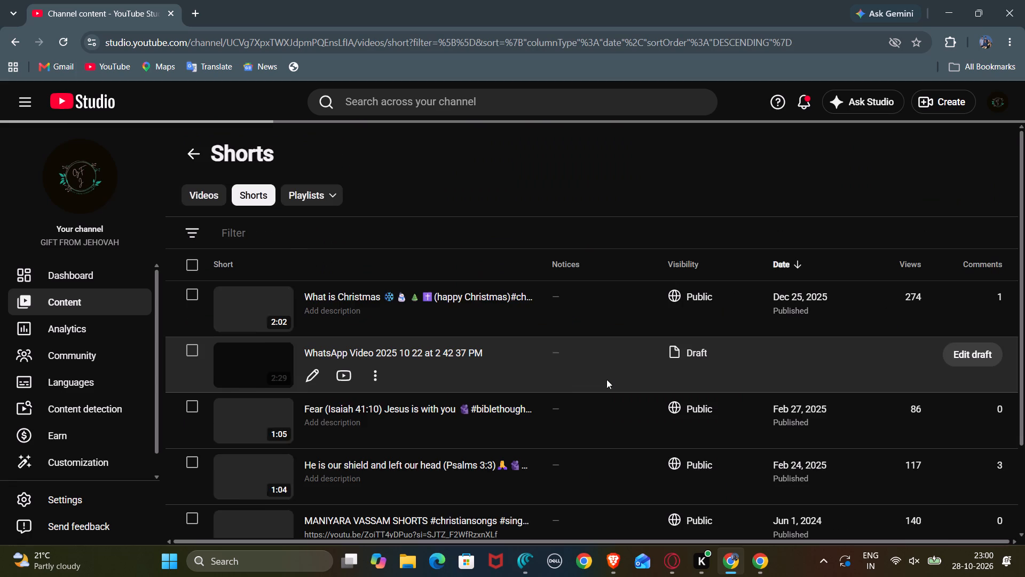
{"action": "left_click", "coordinate": [307, 200]}
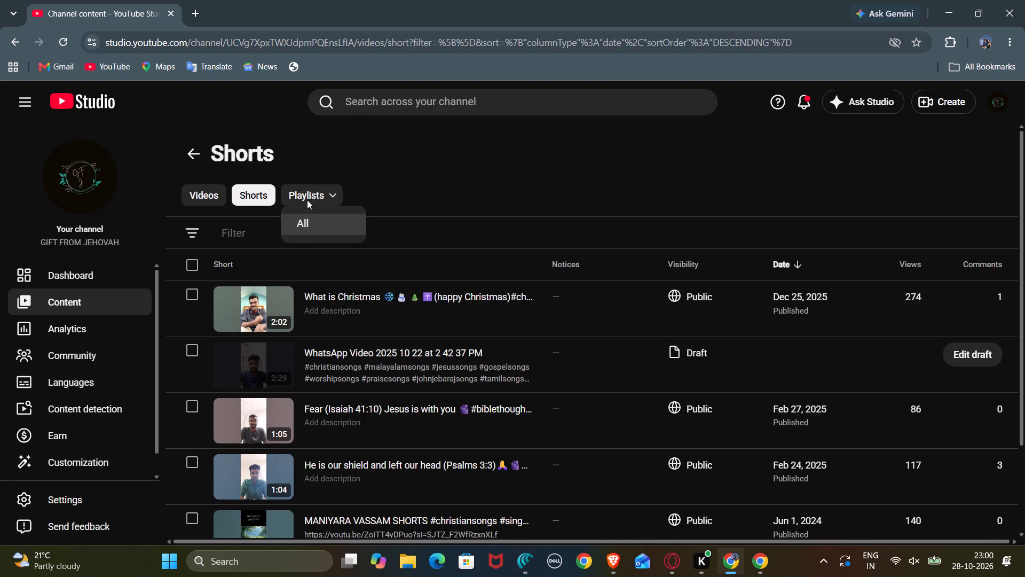
{"action": "left_click", "coordinate": [192, 201]}
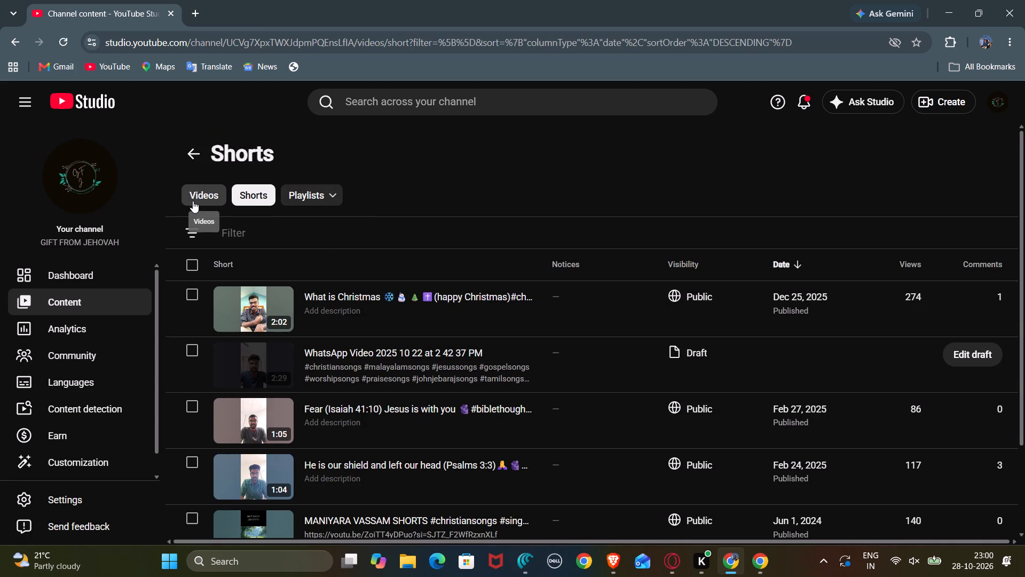
{"action": "left_click", "coordinate": [193, 201]}
{"action": "left_click", "coordinate": [293, 197]}
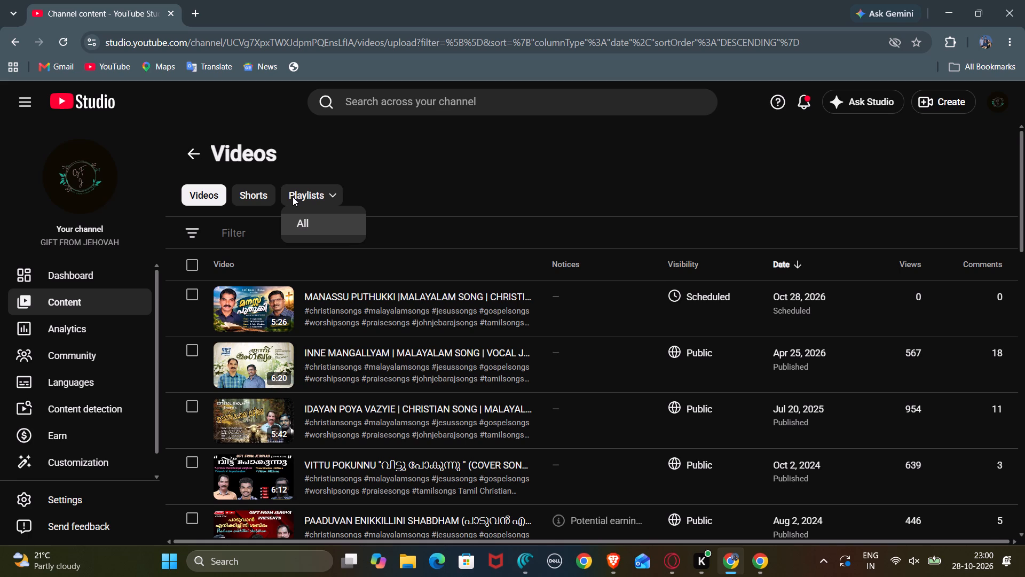
{"action": "left_click", "coordinate": [410, 189]}
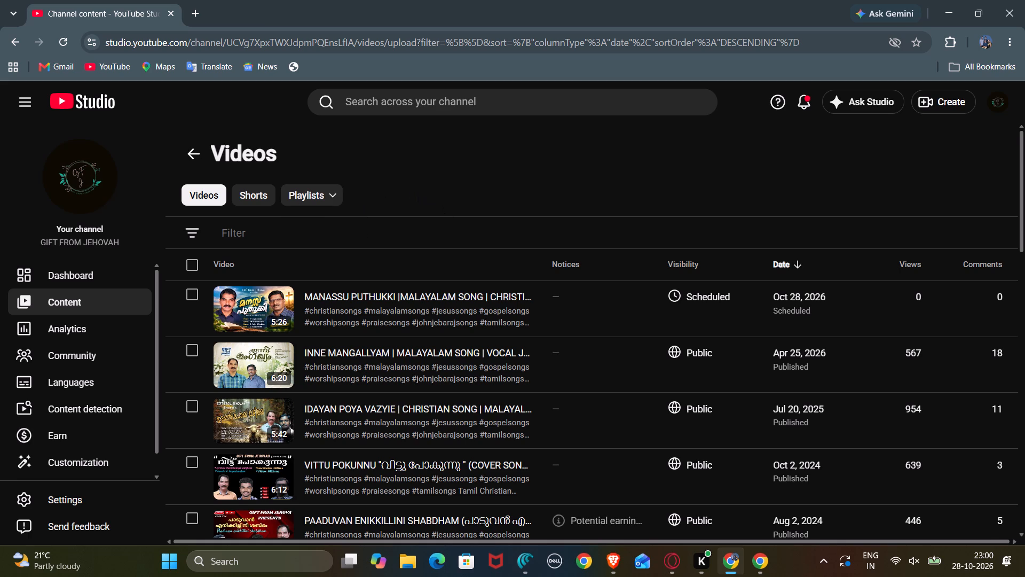
{"action": "scroll", "coordinate": [595, 301], "scroll_direction": "down", "scroll_amount": 1}
{"action": "scroll", "coordinate": [554, 357], "scroll_direction": "down", "scroll_amount": 3}
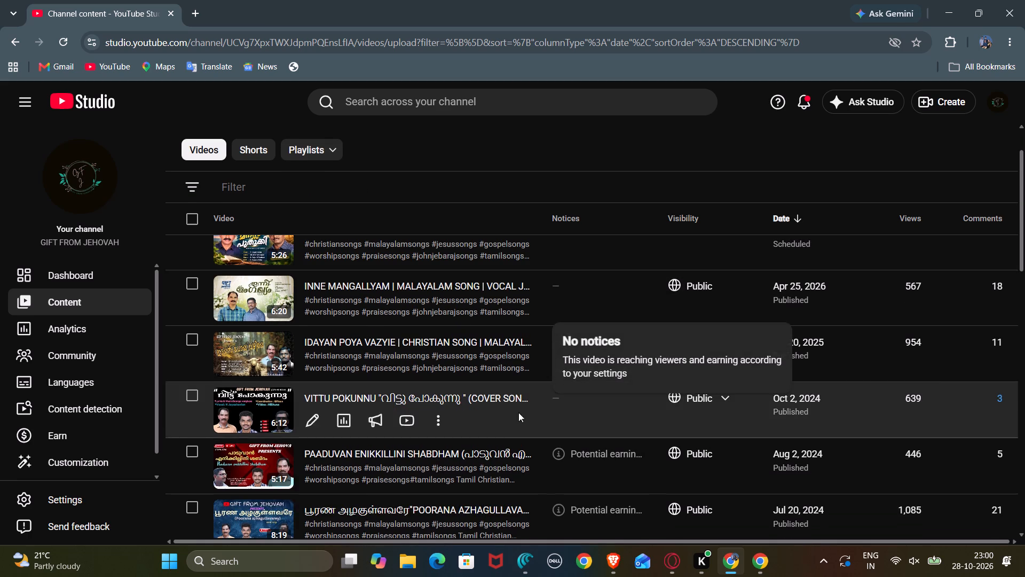
{"action": "scroll", "coordinate": [429, 449], "scroll_direction": "up", "scroll_amount": 6}
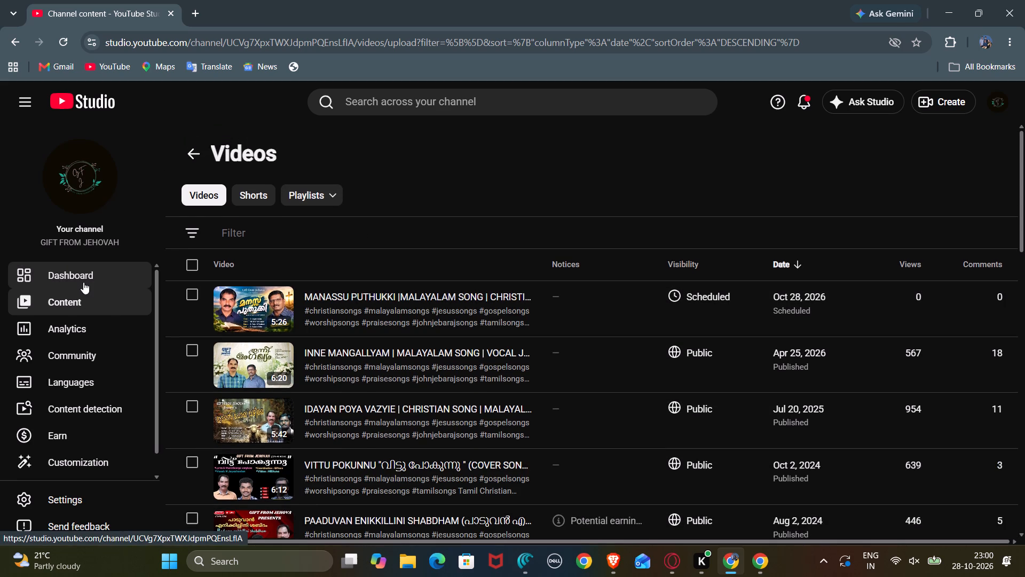
Examine the channel analytics overview for the last 28 days, including the views chart and top content.
{"action": "left_click", "coordinate": [74, 329]}
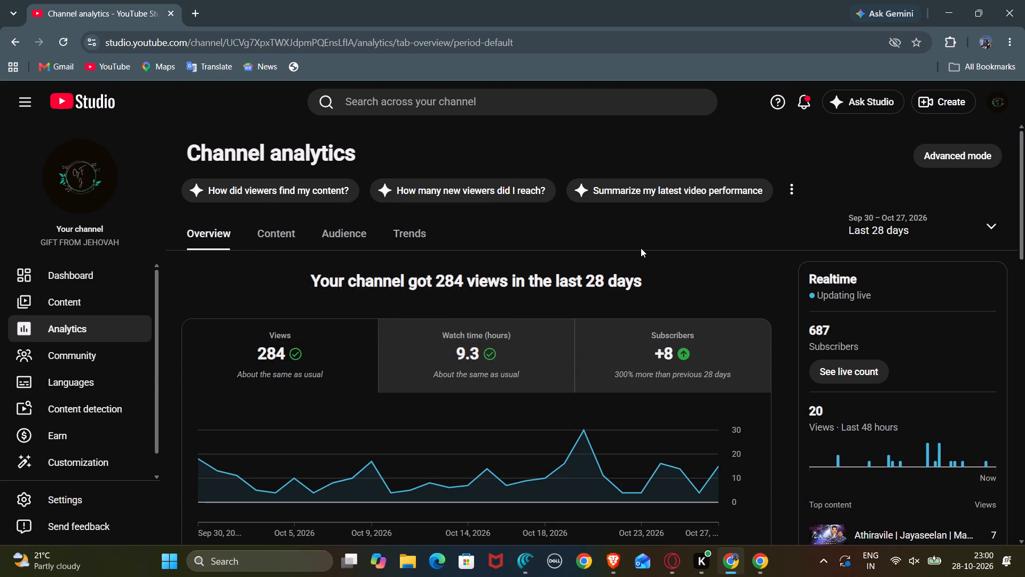
{"action": "scroll", "coordinate": [669, 342], "scroll_direction": "down", "scroll_amount": 4}
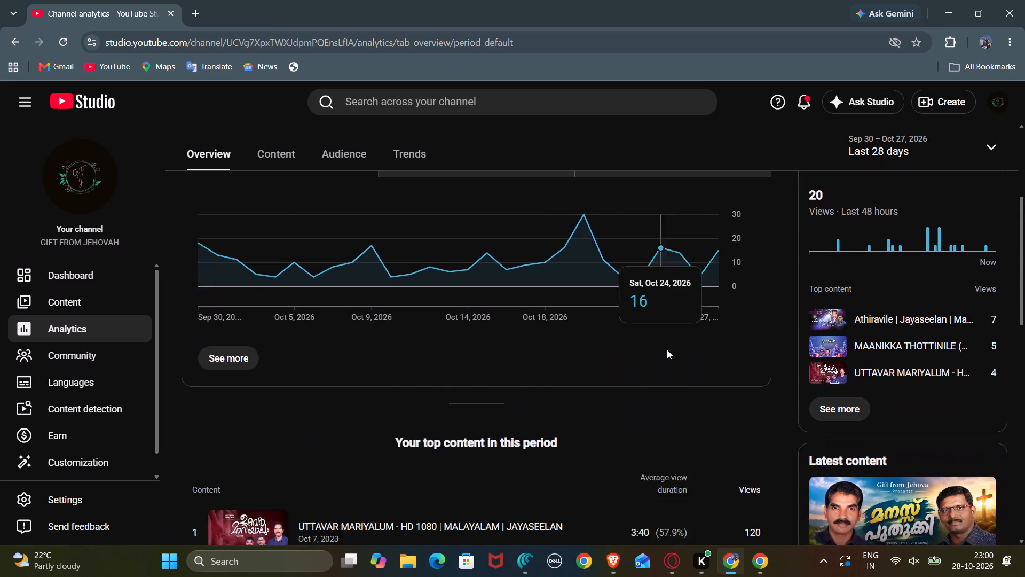
{"action": "scroll", "coordinate": [667, 349], "scroll_direction": "down", "scroll_amount": 2}
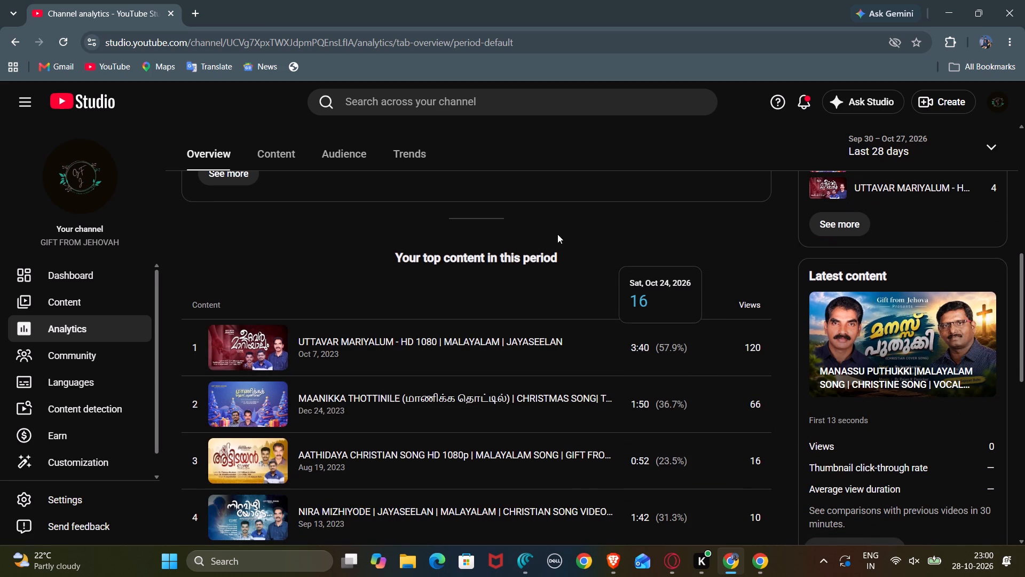
{"action": "scroll", "coordinate": [646, 276], "scroll_direction": "up", "scroll_amount": 3}
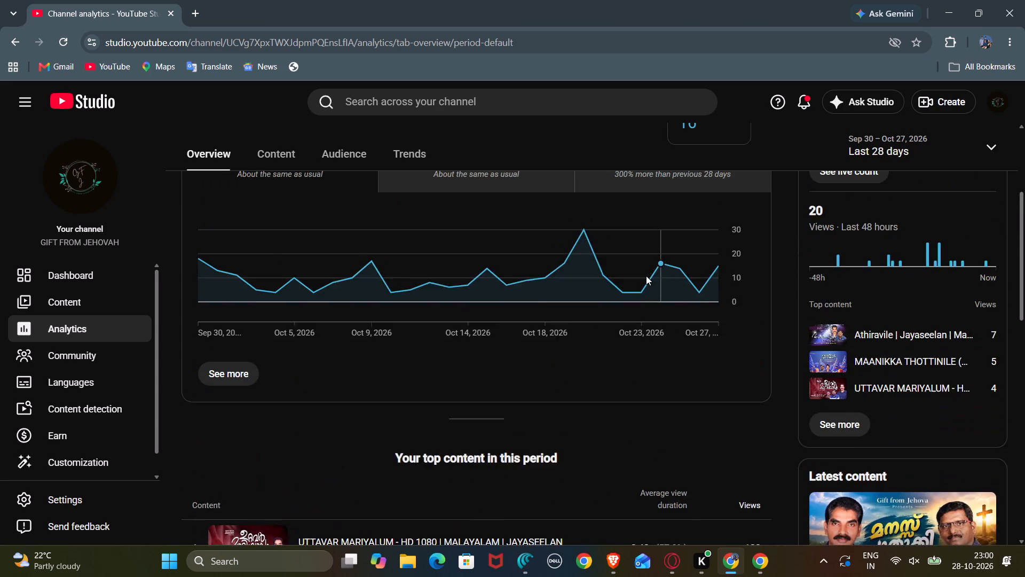
{"action": "scroll", "coordinate": [646, 276], "scroll_direction": "up", "scroll_amount": 8}
{"action": "left_click_drag", "start_coordinate": [683, 133], "coordinate": [678, 160]}
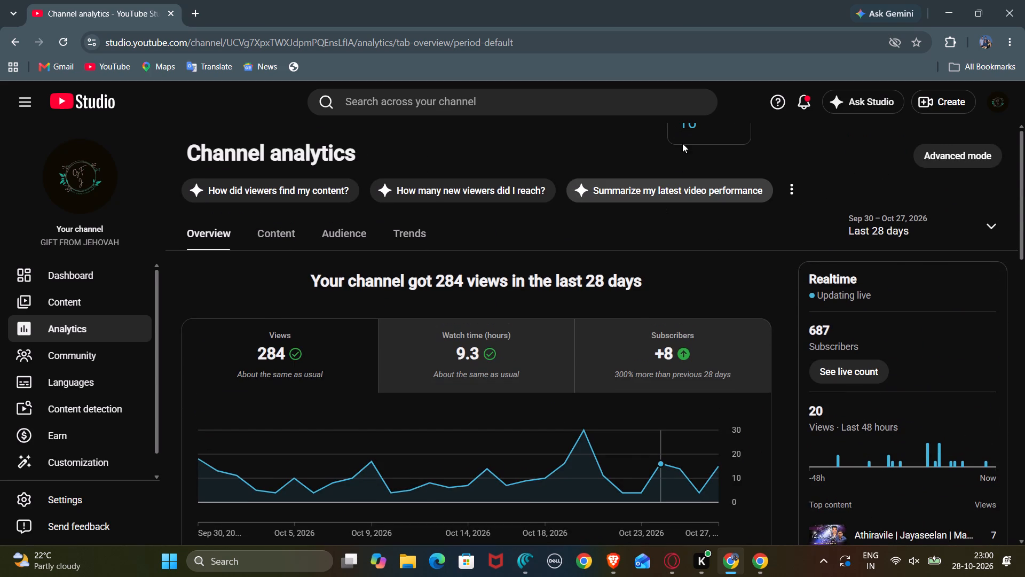
{"action": "left_click", "coordinate": [682, 143]}
{"action": "scroll", "coordinate": [665, 179], "scroll_direction": "up", "scroll_amount": 6}
{"action": "scroll", "coordinate": [616, 310], "scroll_direction": "up", "scroll_amount": 4}
{"action": "scroll", "coordinate": [616, 310], "scroll_direction": "down", "scroll_amount": 10}
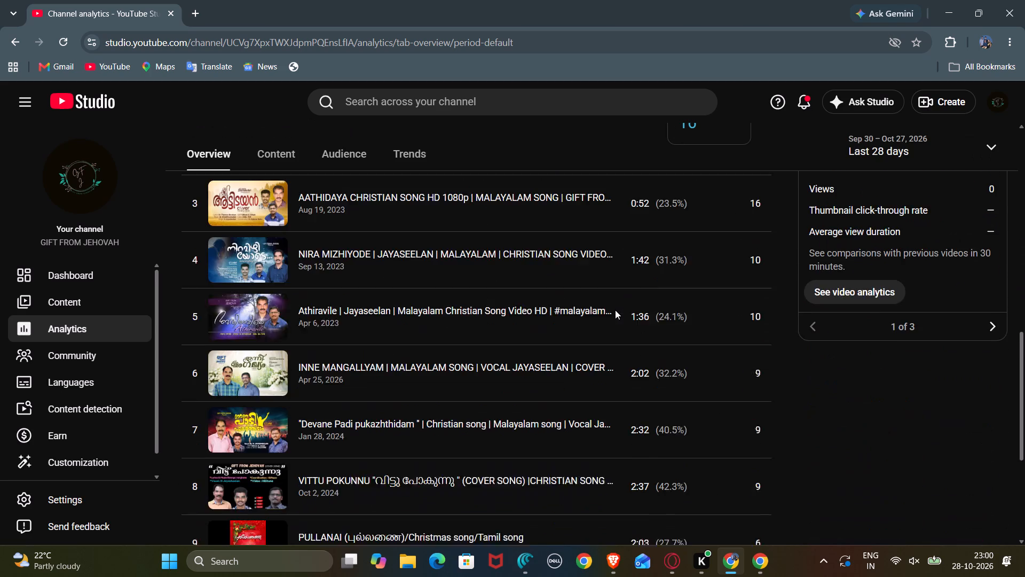
{"action": "scroll", "coordinate": [615, 310], "scroll_direction": "down", "scroll_amount": 5}
{"action": "scroll", "coordinate": [611, 311], "scroll_direction": "up", "scroll_amount": 20}
{"action": "scroll", "coordinate": [611, 311], "scroll_direction": "up", "scroll_amount": 1}
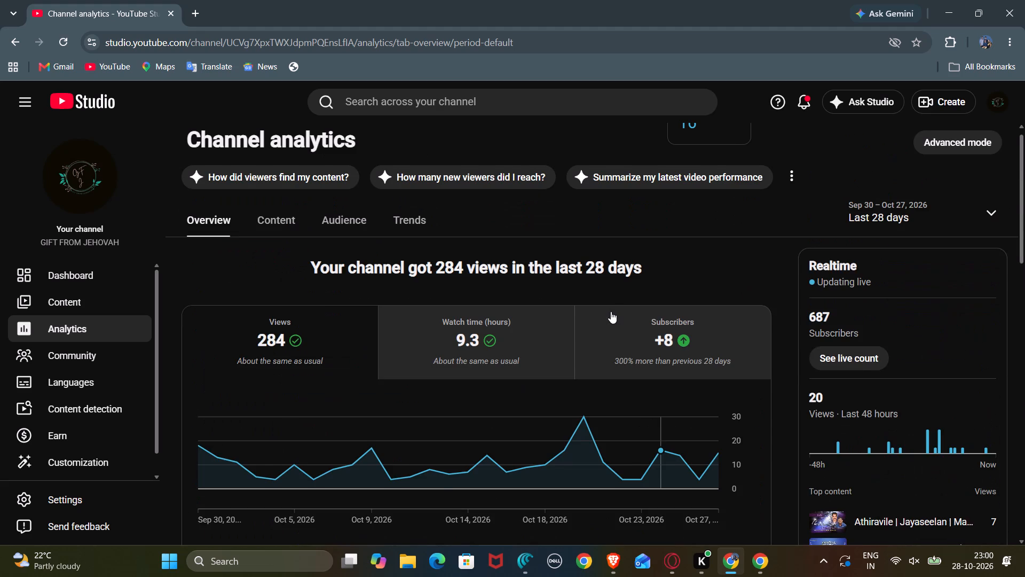